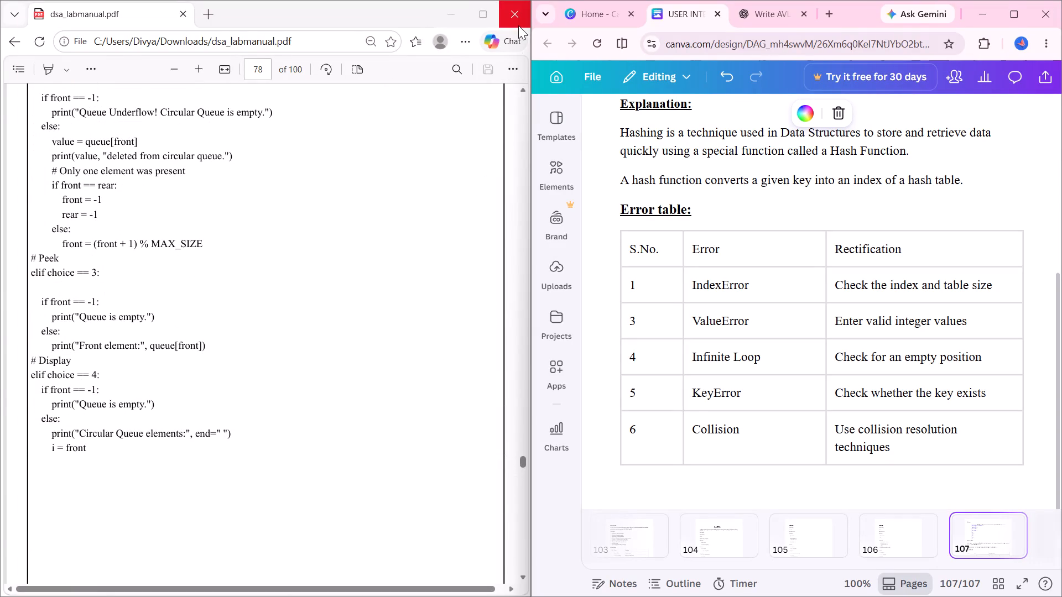
Close the browser window showing dsa_labmanual.pdf.
left_click(513, 9)
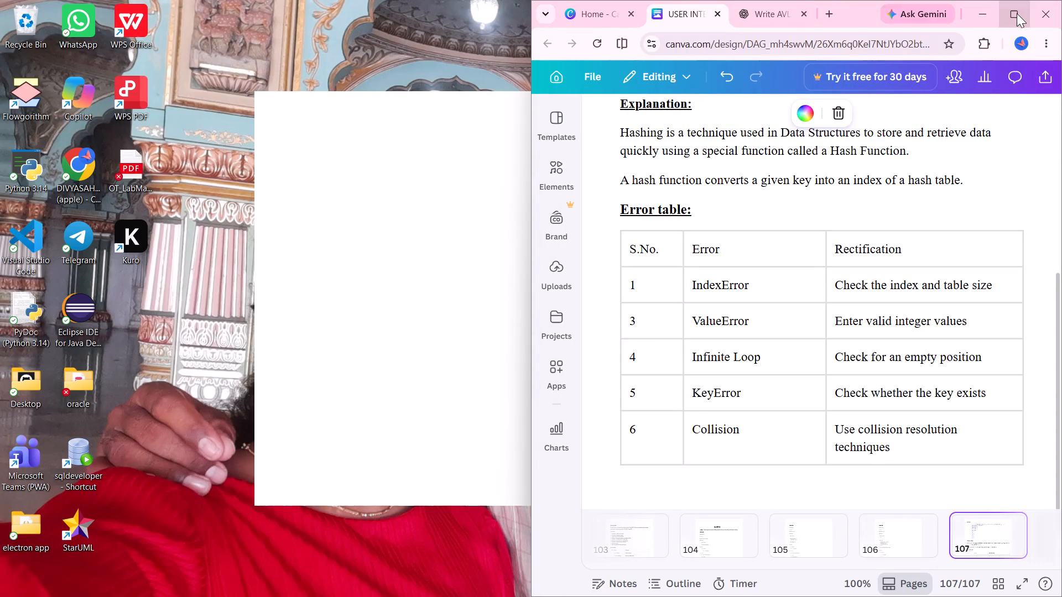
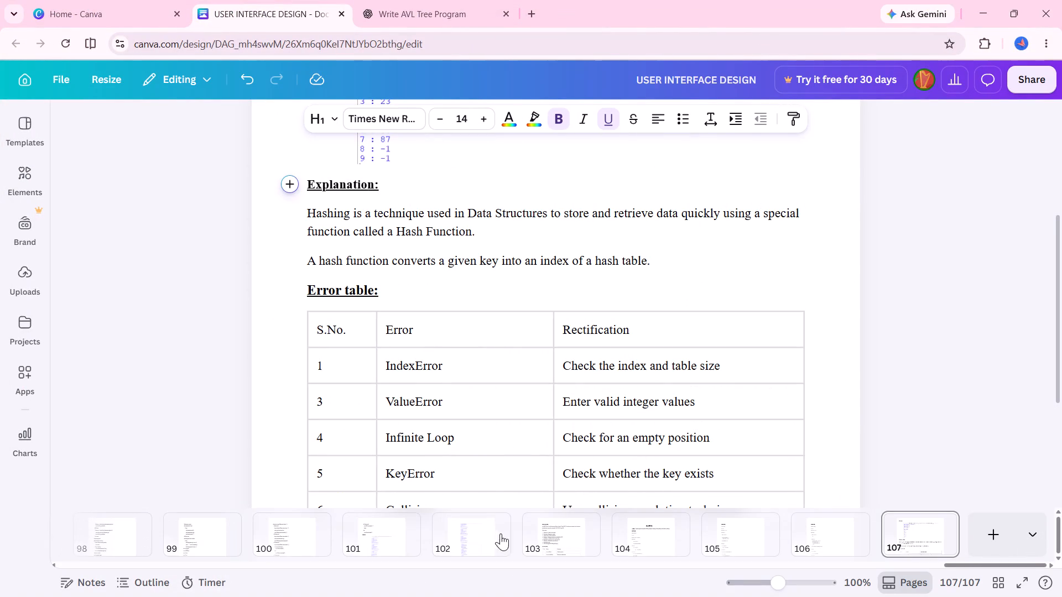
Review the pages where LAB-11 and LAB-10 start, and return to the beginning of the page thumbnails.
scroll(487, 534, "right", 5)
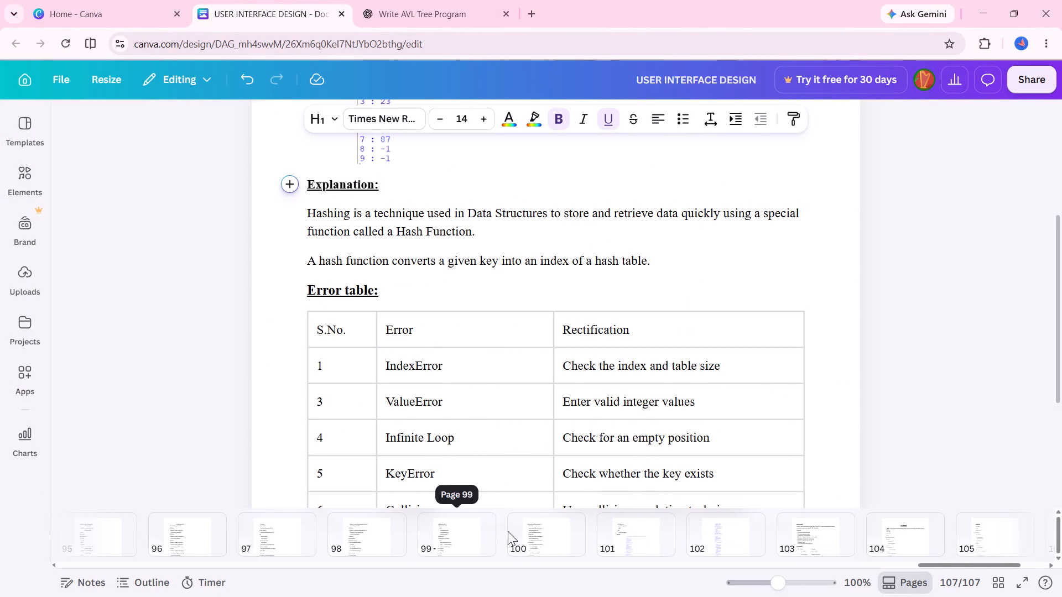
left_click(895, 534)
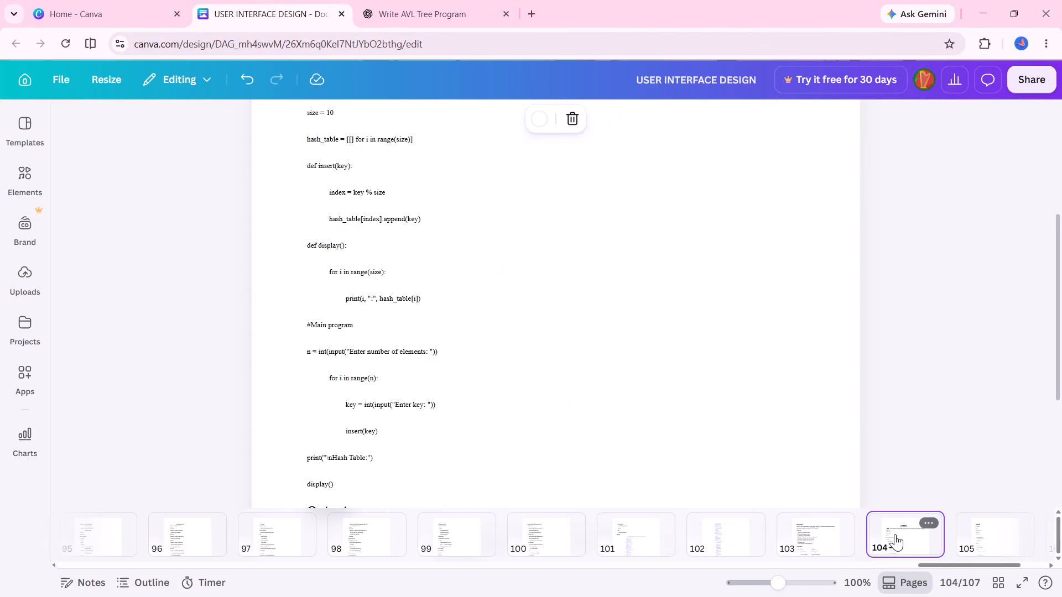
scroll(548, 288, "up", 4)
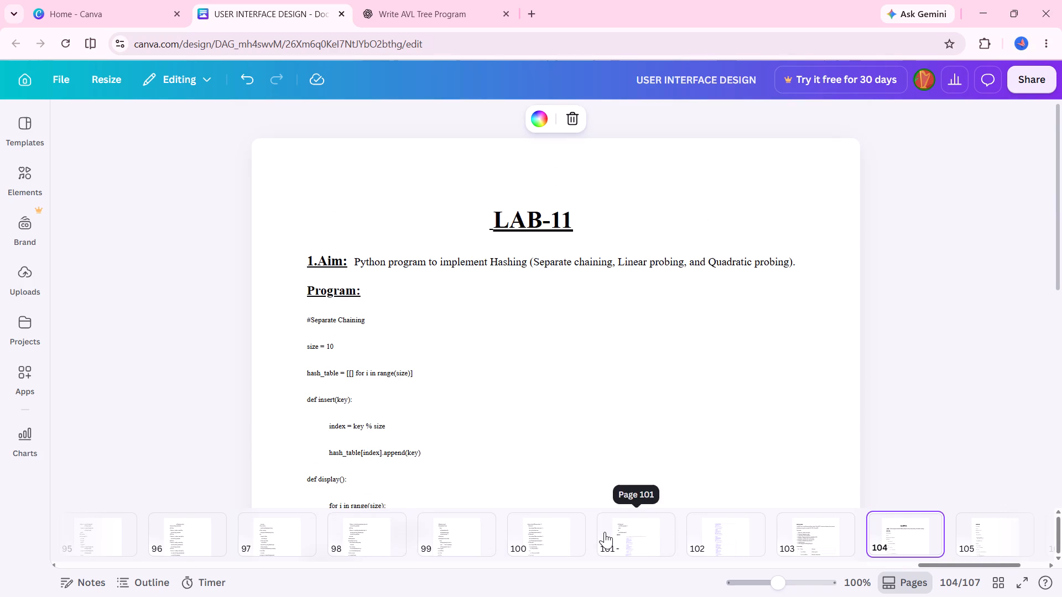
scroll(605, 532, "right", 5)
left_click(232, 537)
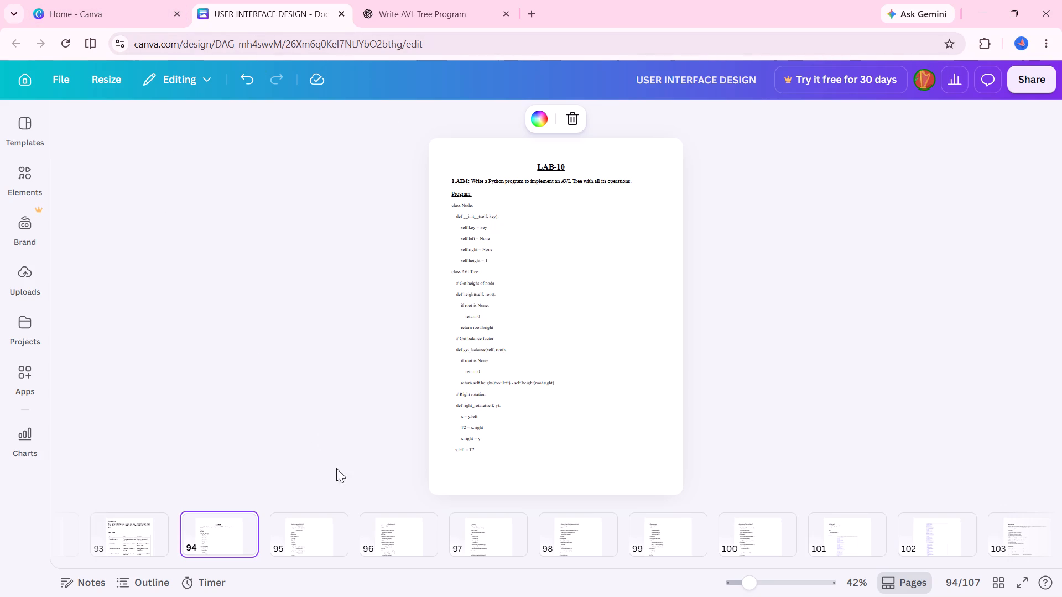
scroll(702, 533, "left", 3)
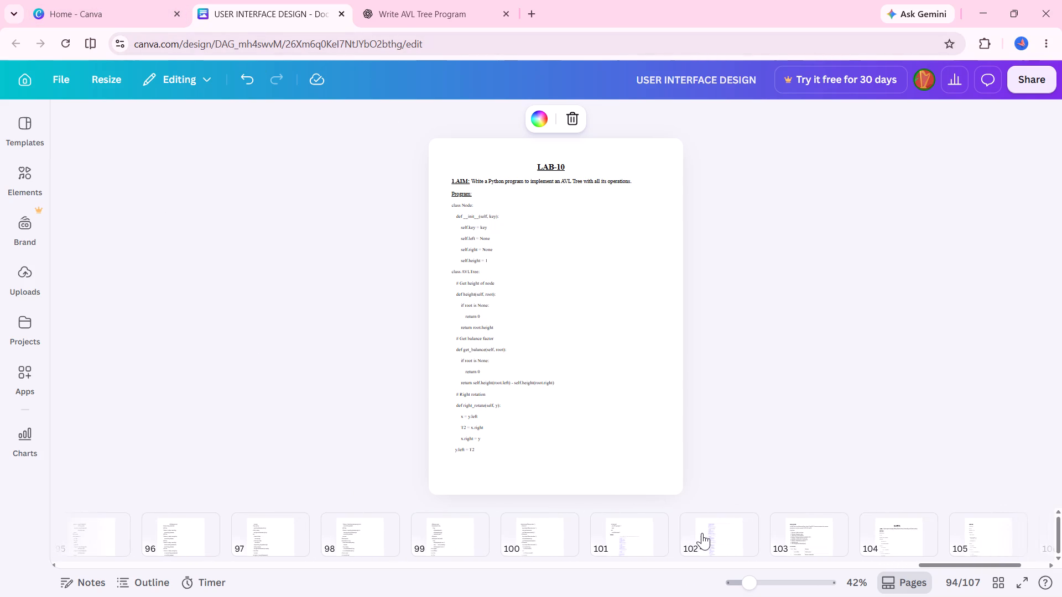
scroll(702, 533, "left", 1)
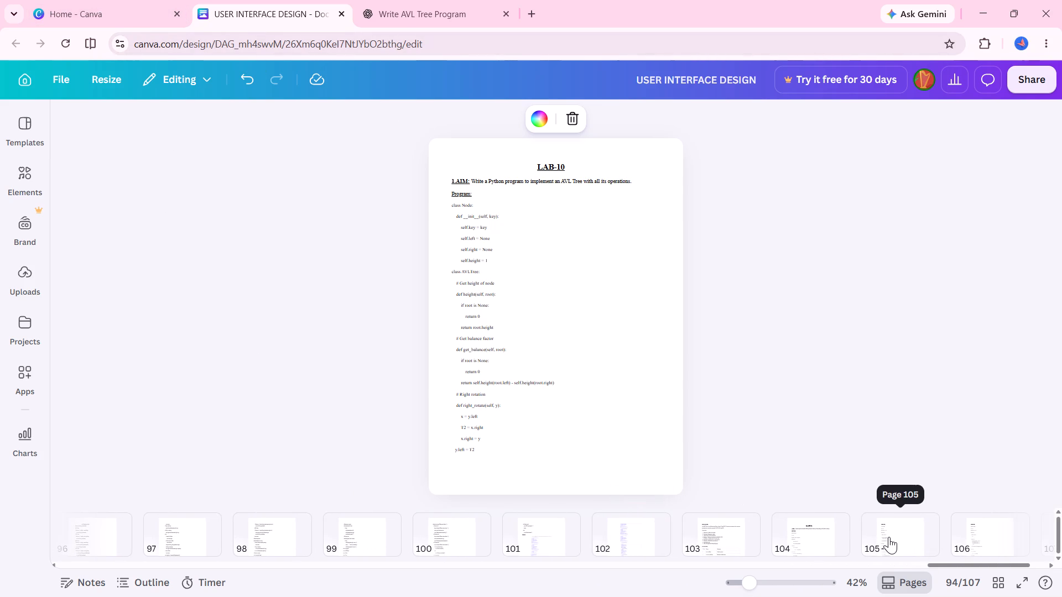
scroll(889, 537, "left", 7)
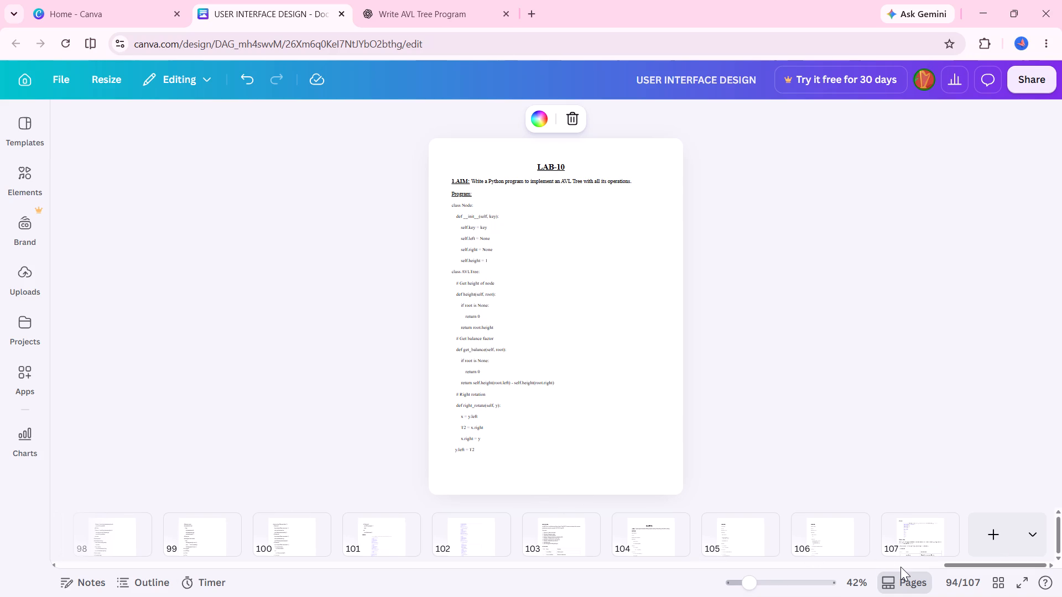
left_click_drag(952, 565, 95, 596)
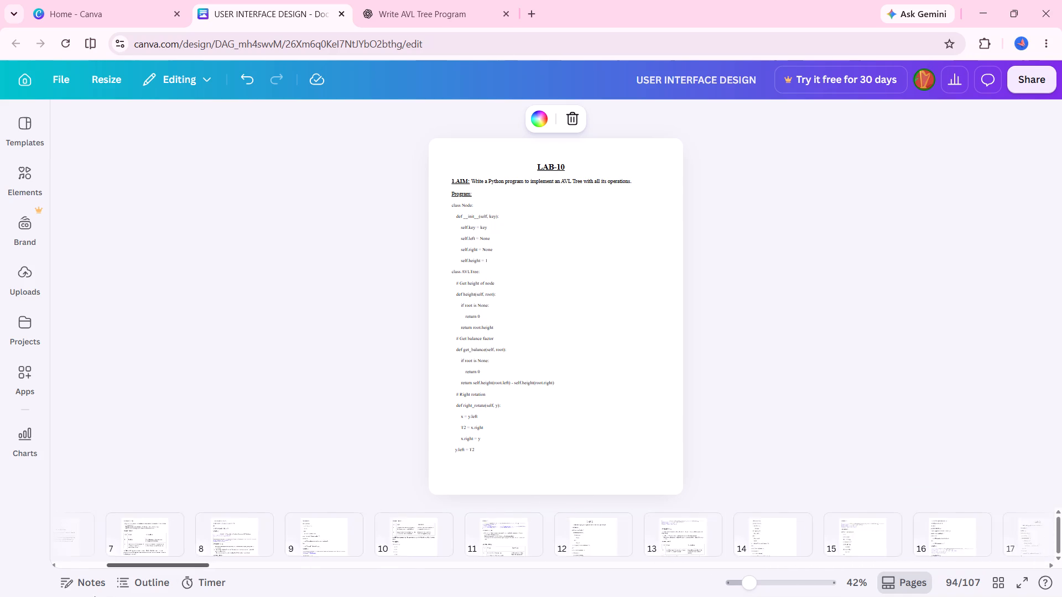
left_click_drag(95, 596, 0, 596)
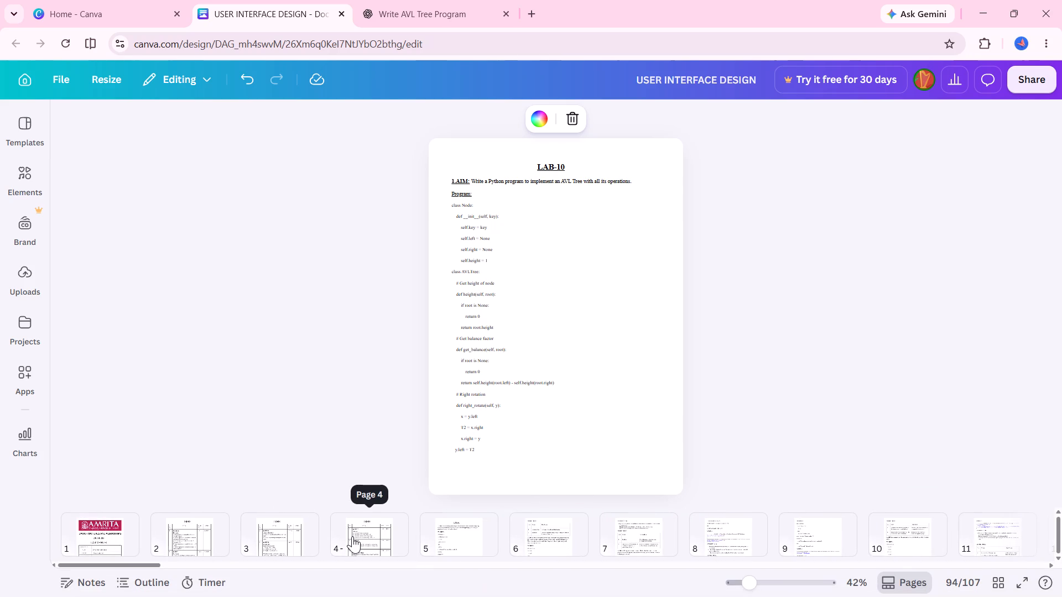
Download all pages of the design as a PDF with the Digital preset.
left_click(1027, 76)
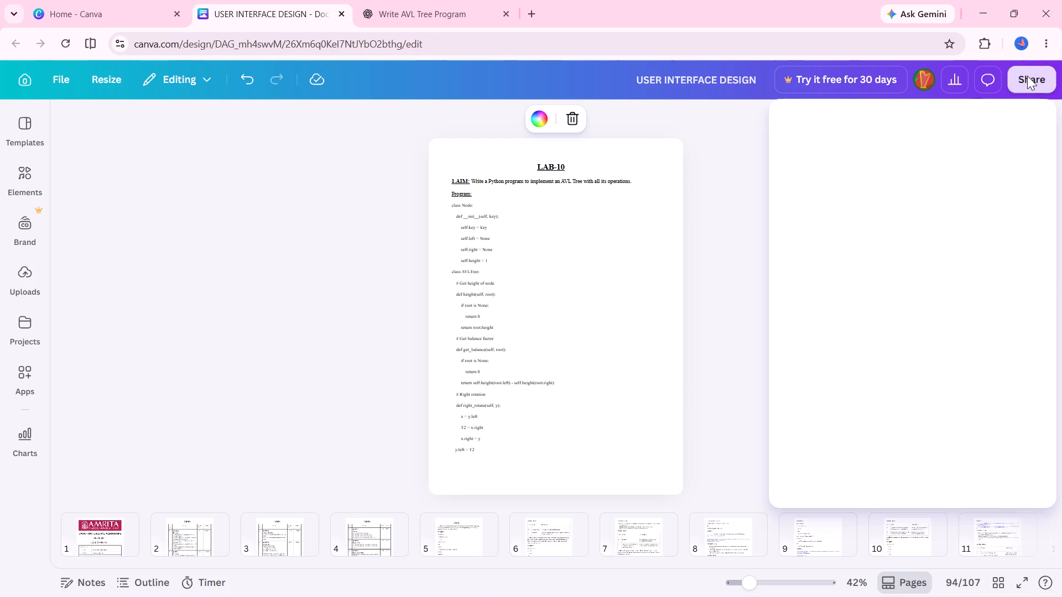
left_click(822, 420)
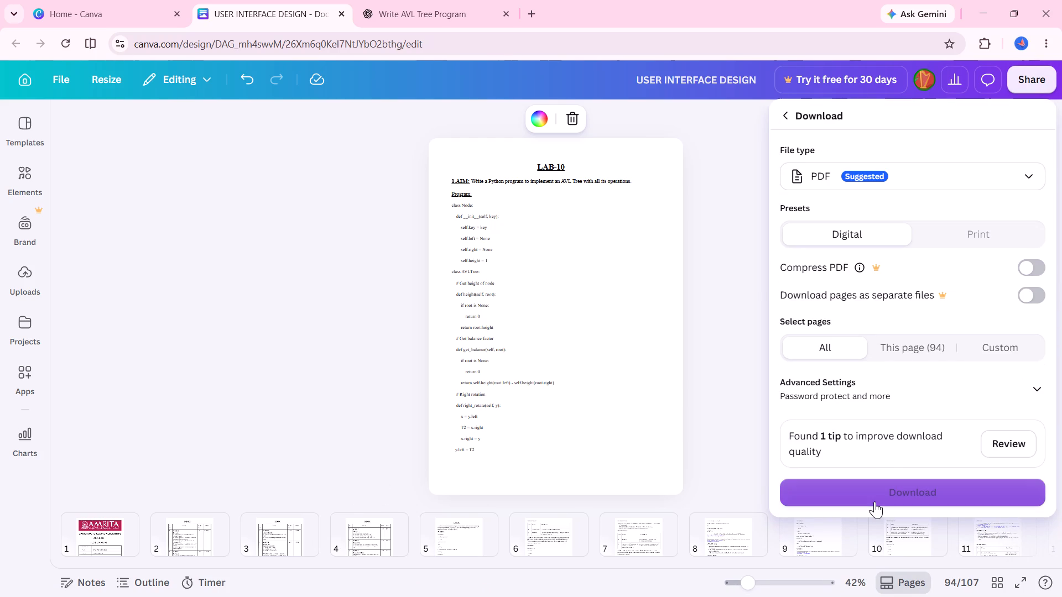
left_click(874, 501)
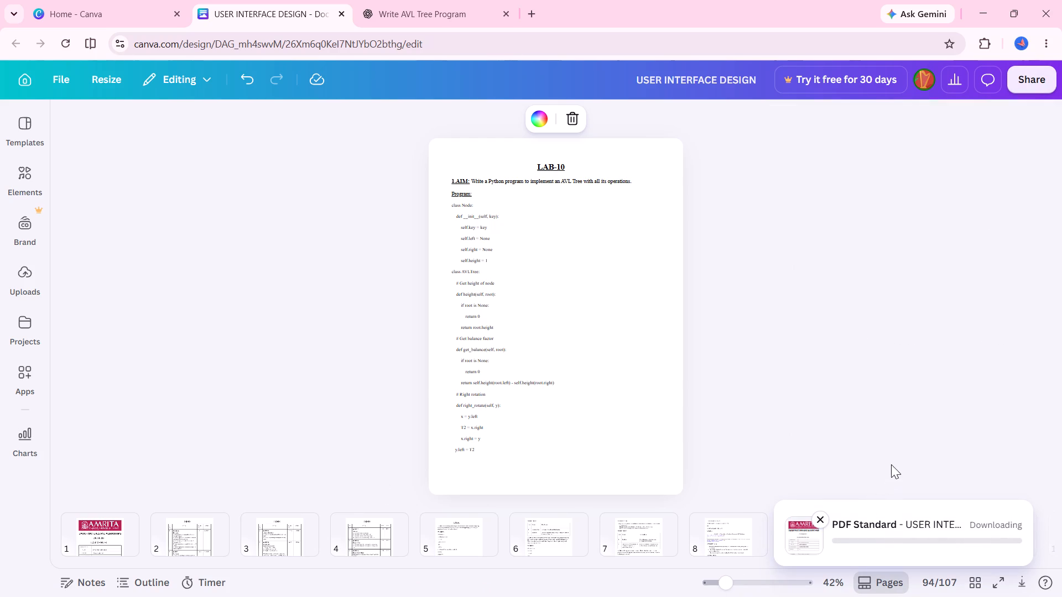
Go to index page 4 and place the text cursor in the empty page-number cell of the WEEK 10 AVL TREE row.
left_click(292, 541)
left_click(377, 536)
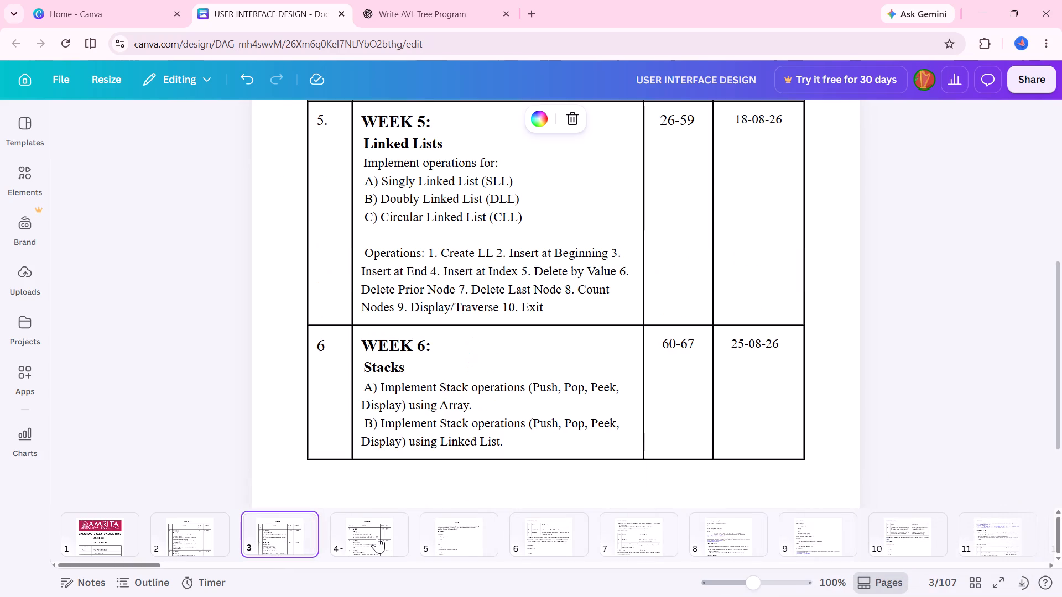
scroll(571, 400, "up", 1)
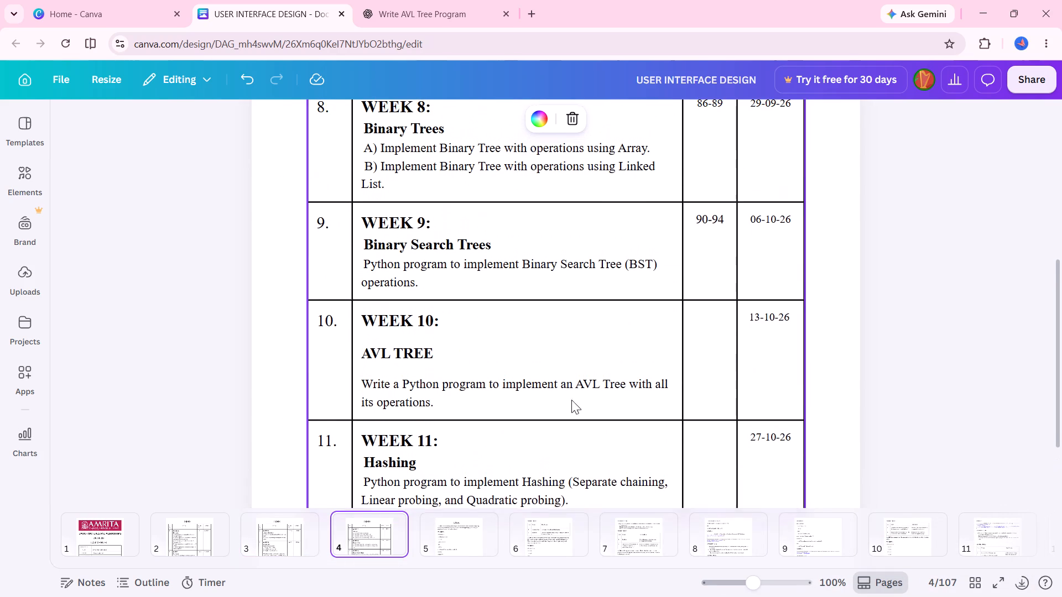
scroll(571, 400, "up", 1)
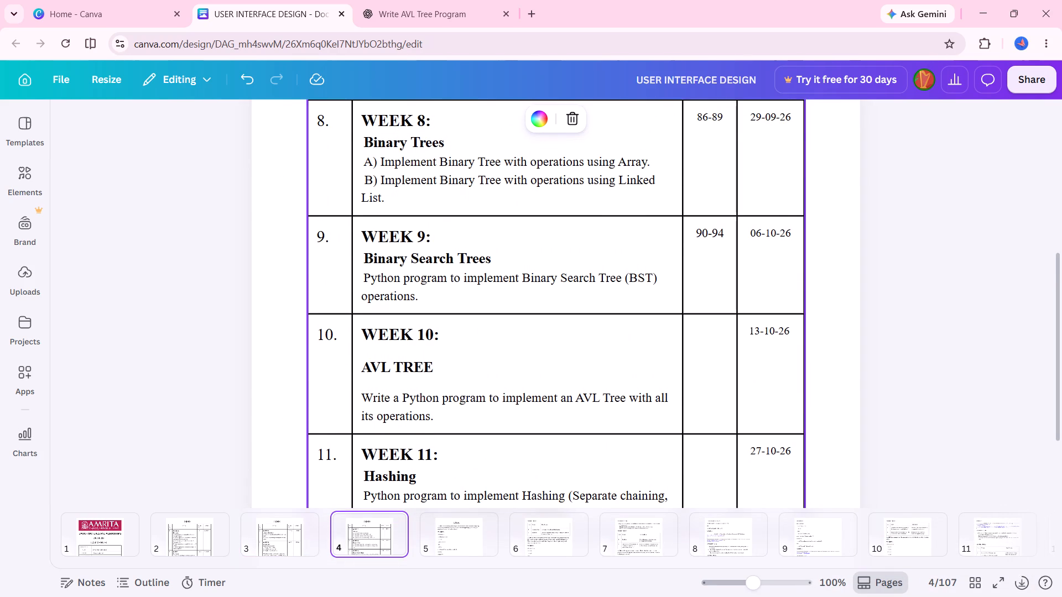
left_click(701, 327)
key("BackSpace")
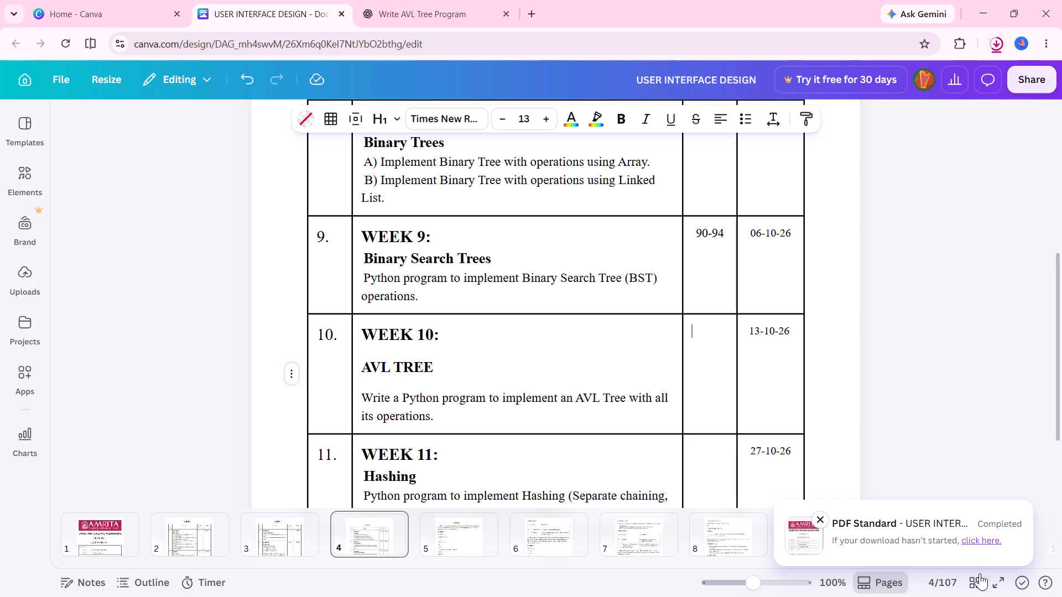
Open the downloaded USER INTERFACE DESIGN.pdf and detach it into its own browser window.
left_click(996, 44)
left_click(908, 95)
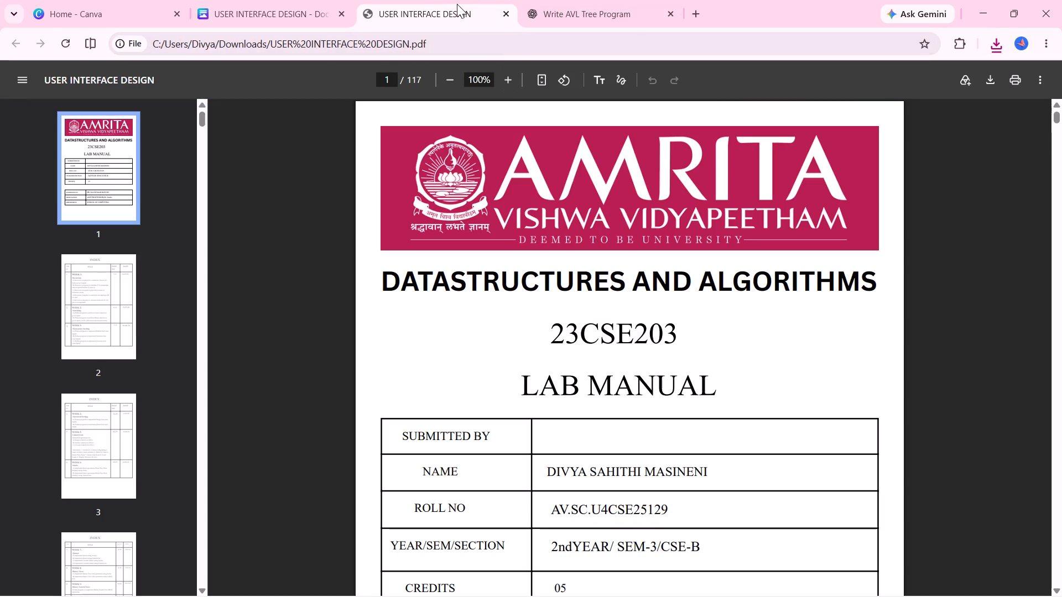
left_click_drag(458, 9, 533, 103)
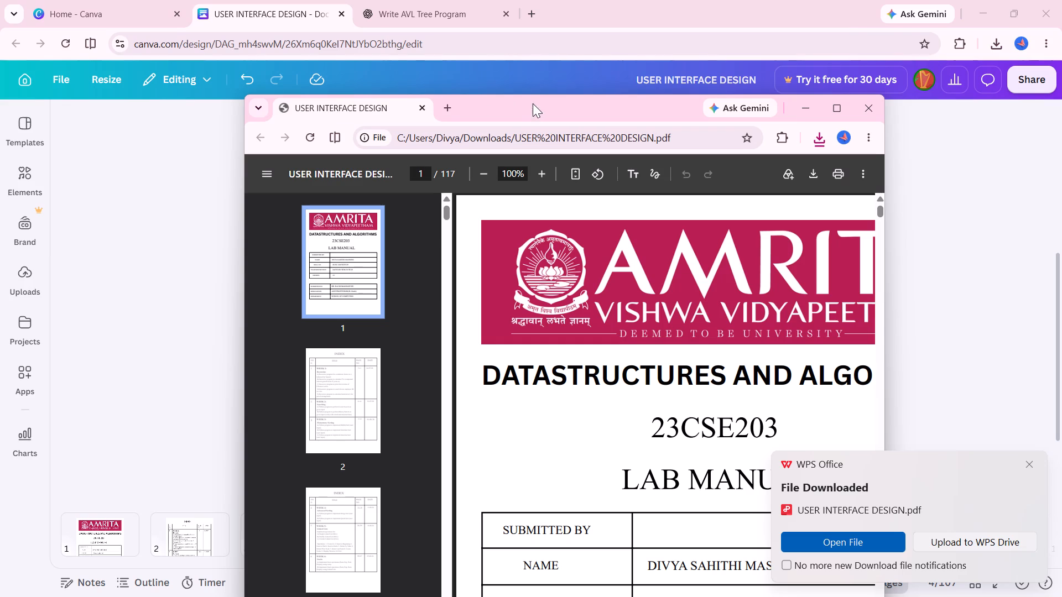
Close the Write AVL Tree Program tab.
left_click(504, 17)
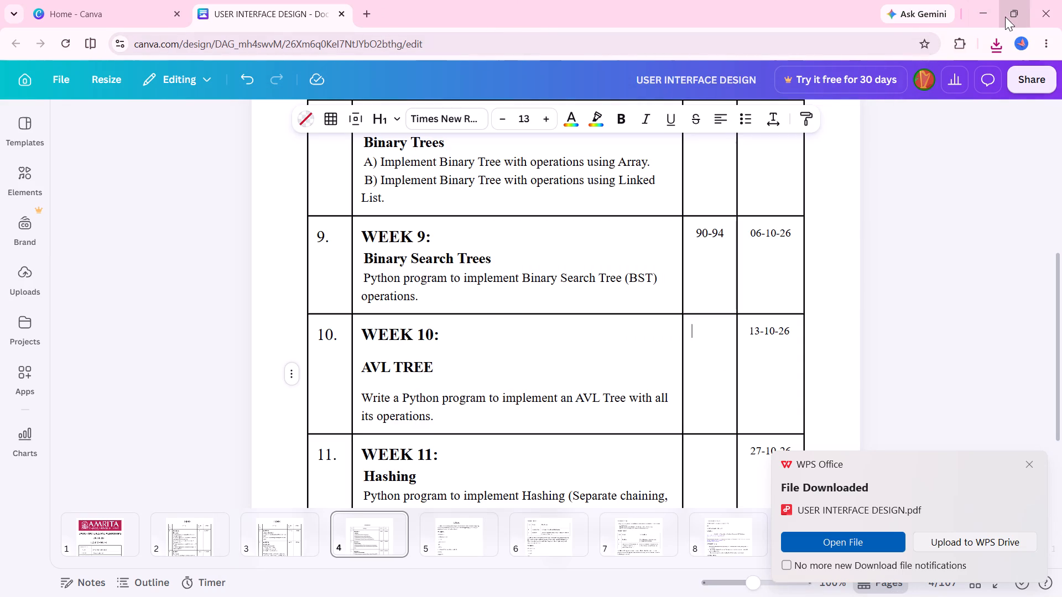
Arrange the design window and the PDF window side by side.
left_click(922, 57)
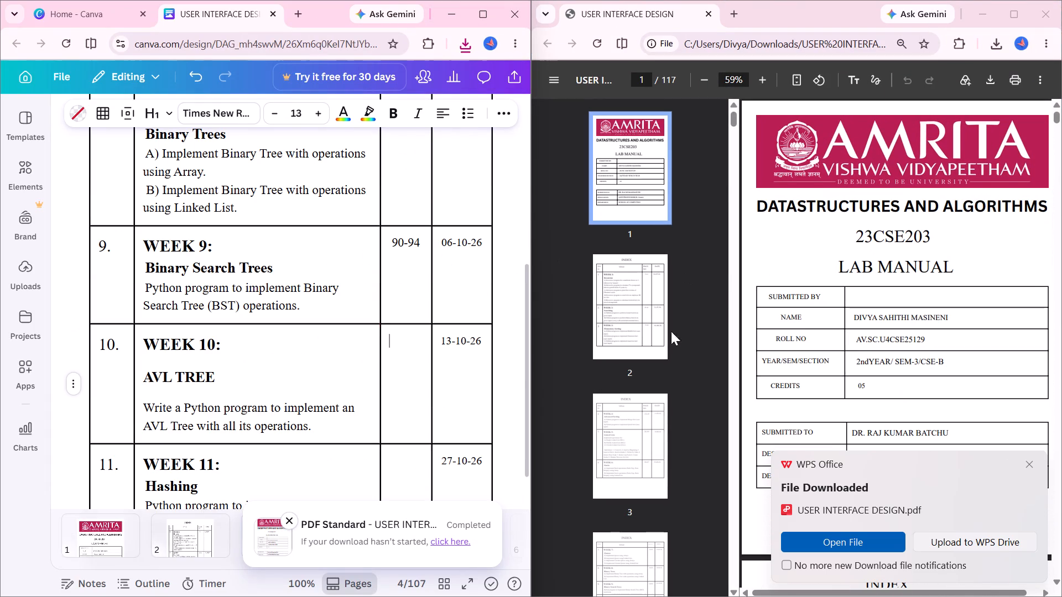
Look through the PDF's page thumbnails for the later labs and view page 93, where LAB-9 starts.
scroll(627, 410, "down", 18)
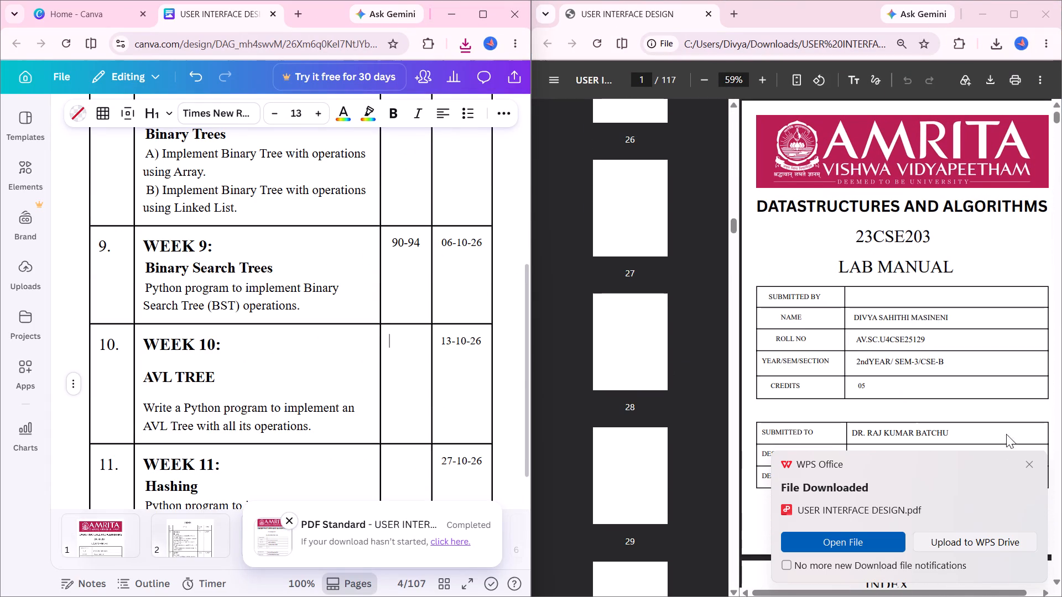
left_click(1026, 464)
scroll(668, 486, "down", 17)
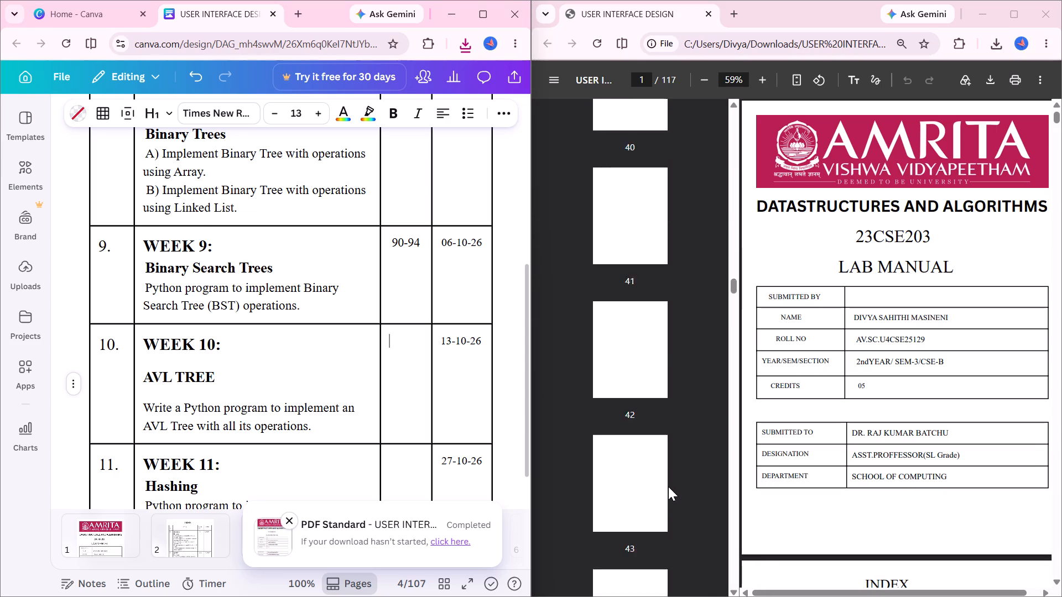
scroll(668, 486, "down", 16)
scroll(668, 486, "down", 8)
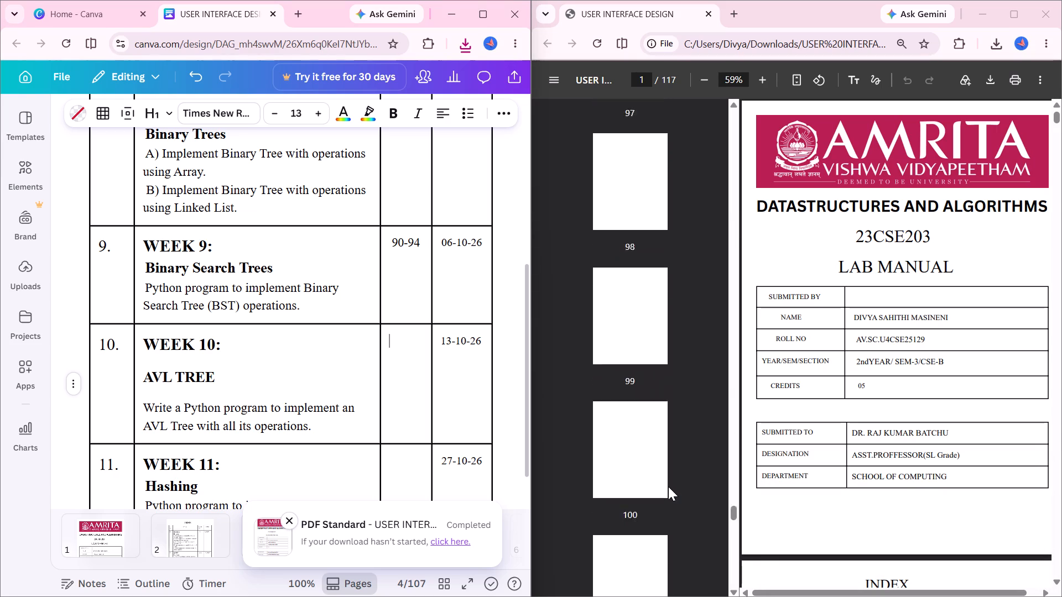
scroll(668, 486, "up", 7)
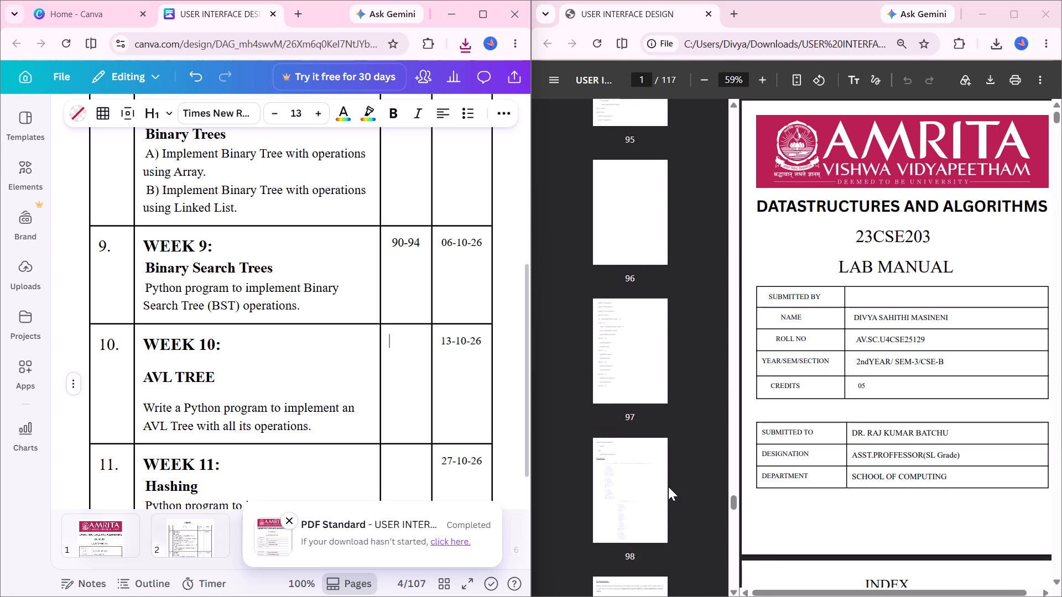
scroll(668, 486, "up", 6)
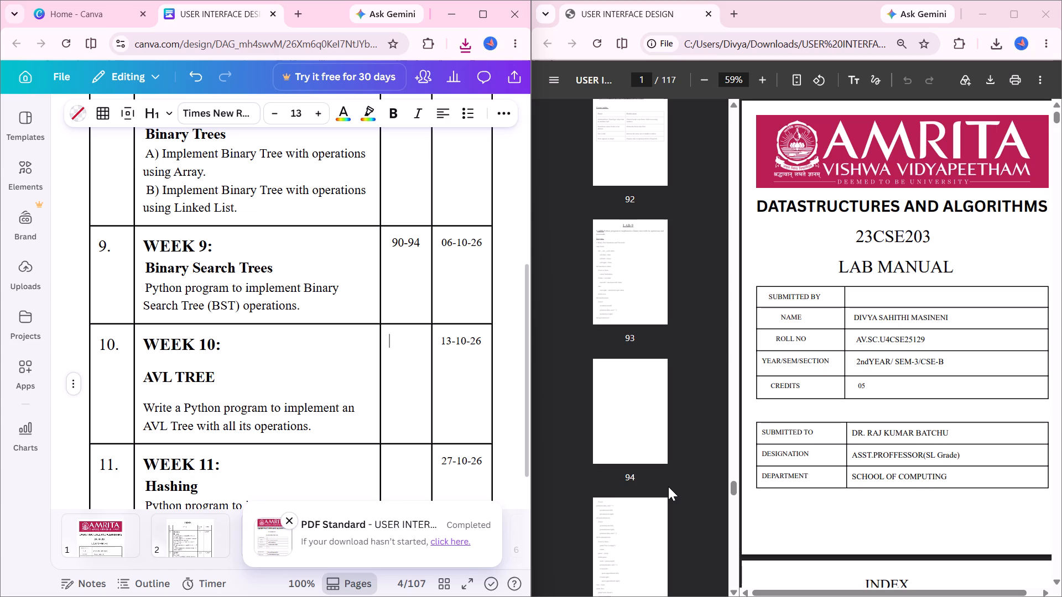
left_click(642, 298)
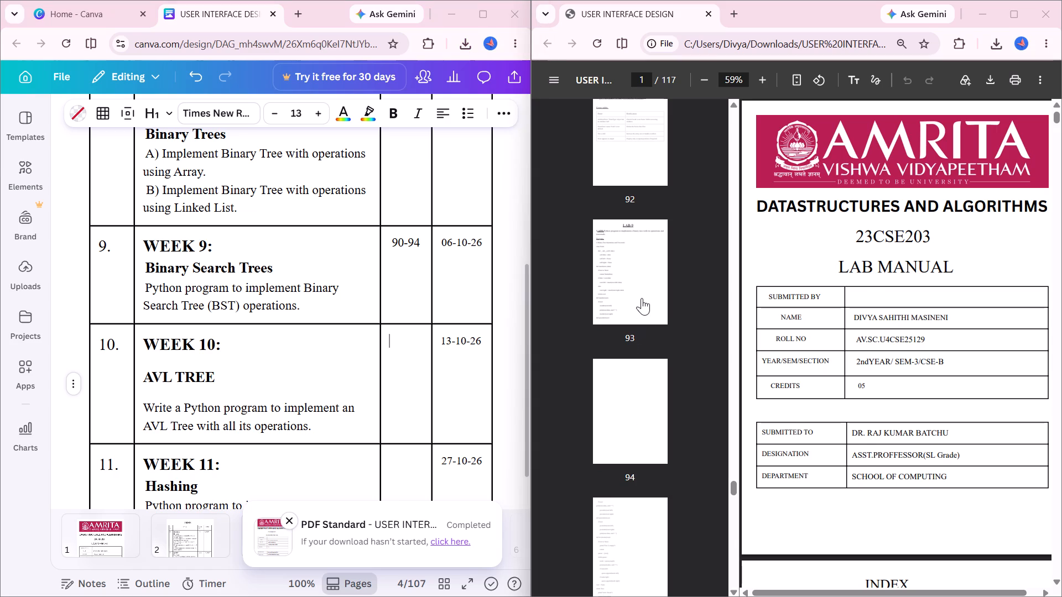
scroll(646, 273, "up", 3)
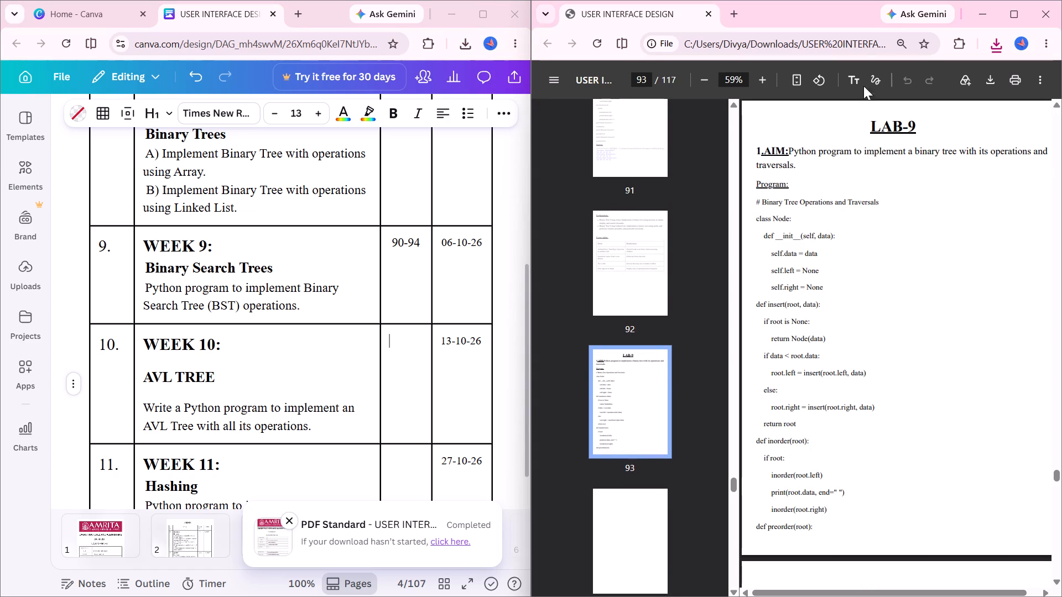
Close the downloaded PDF.
left_click(712, 16)
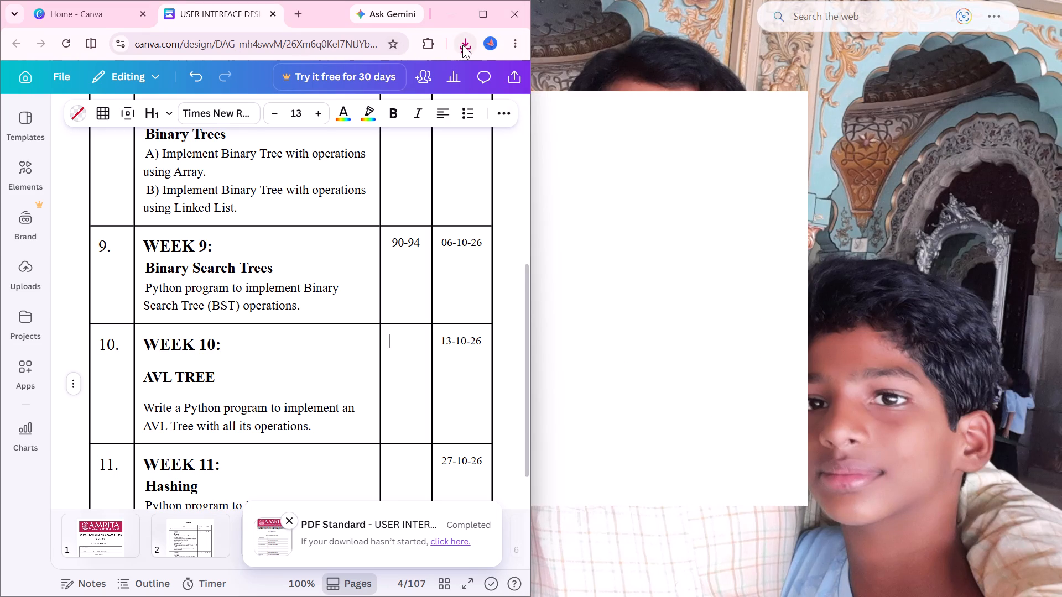
Open the iLovePDF website in a new tab.
left_click(300, 12)
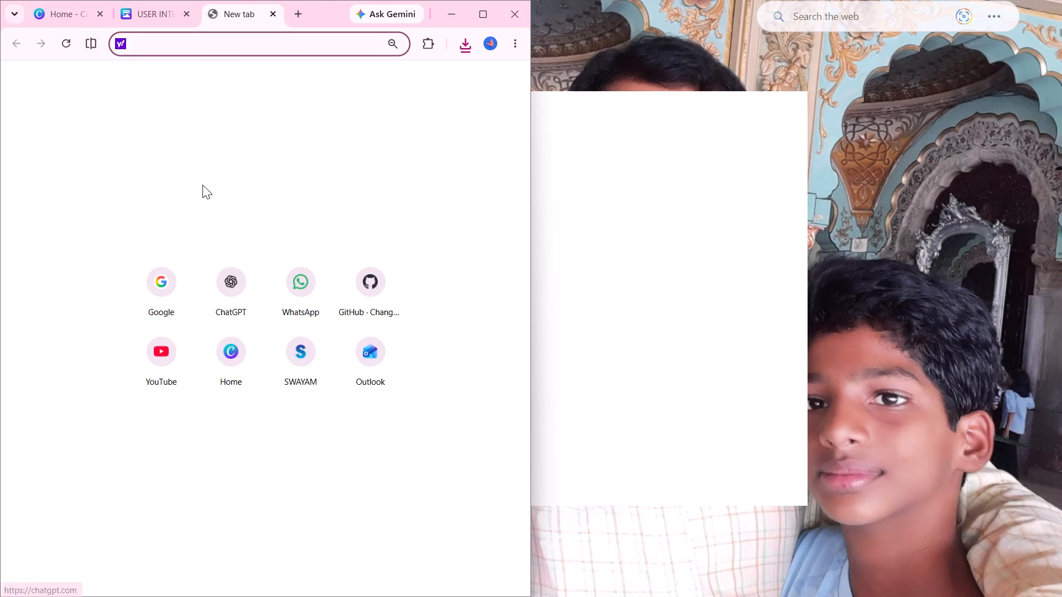
type("i lo")
left_click(262, 75)
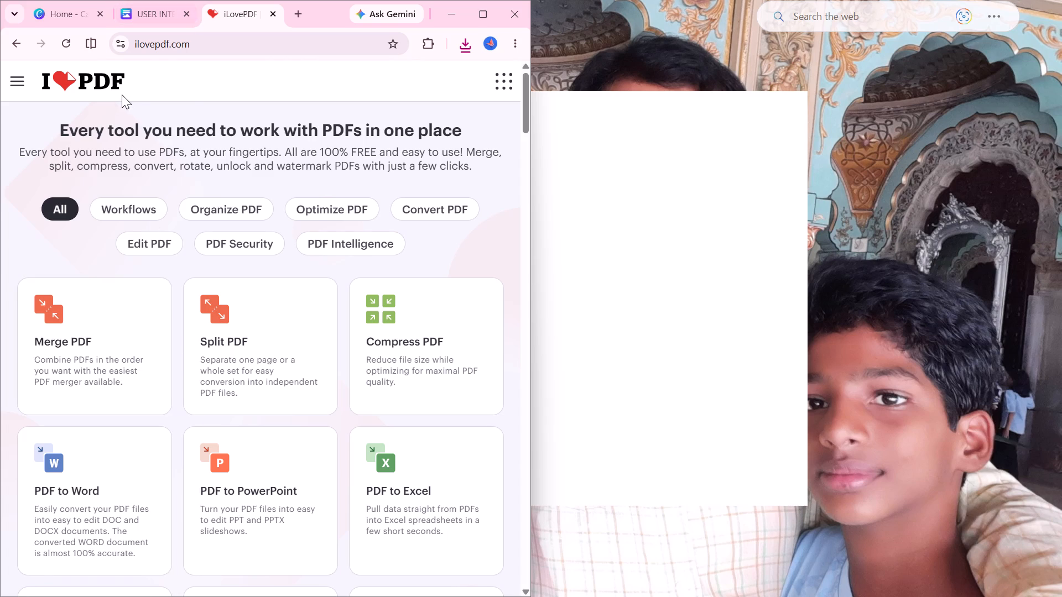
Open iLovePDF's Remove pages tool.
left_click(189, 78)
left_click(21, 82)
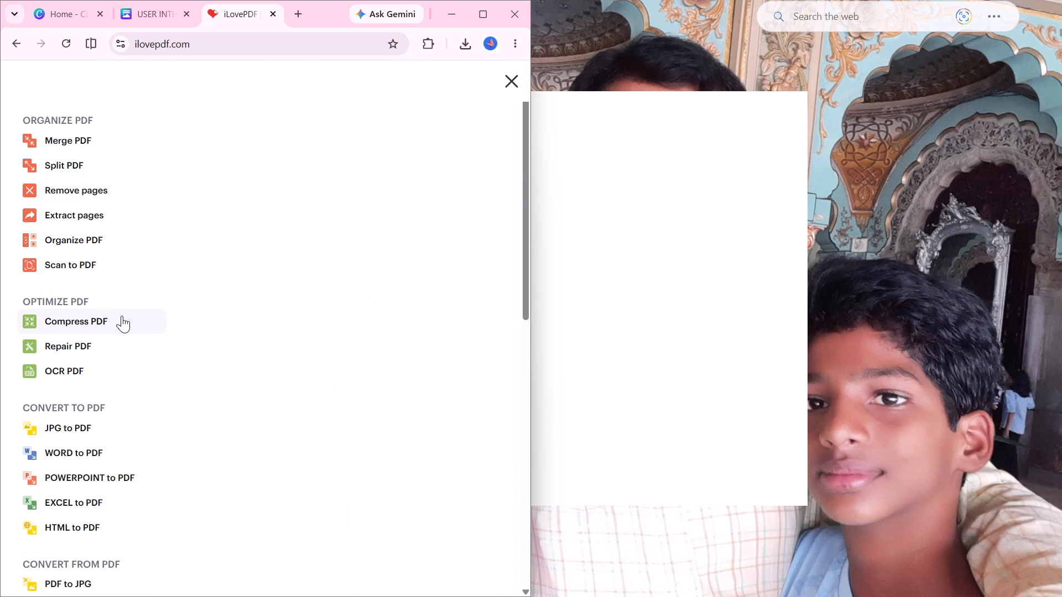
scroll(122, 316, "down", 8)
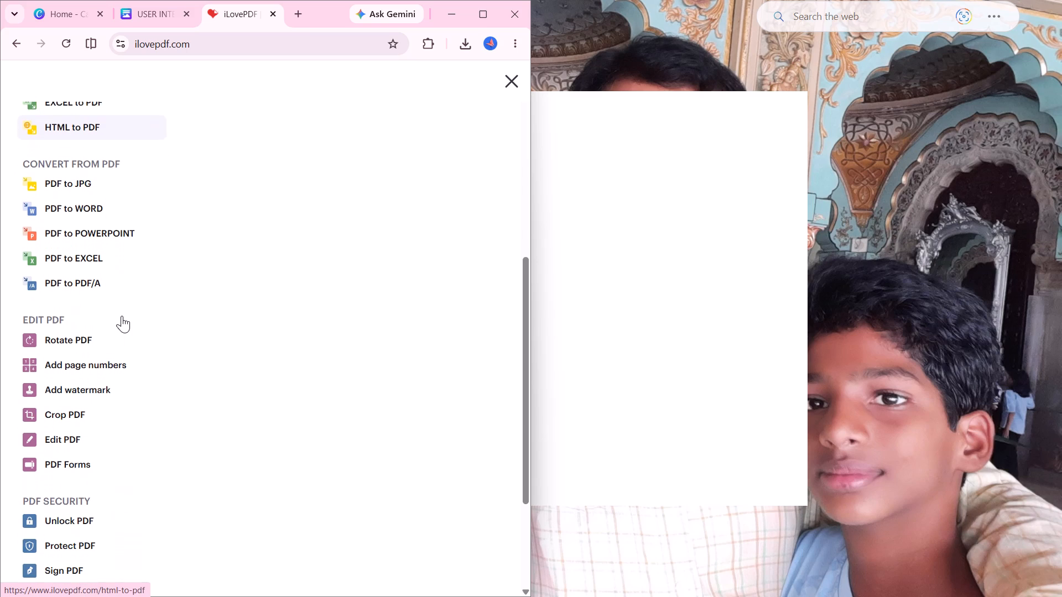
scroll(122, 316, "down", 2)
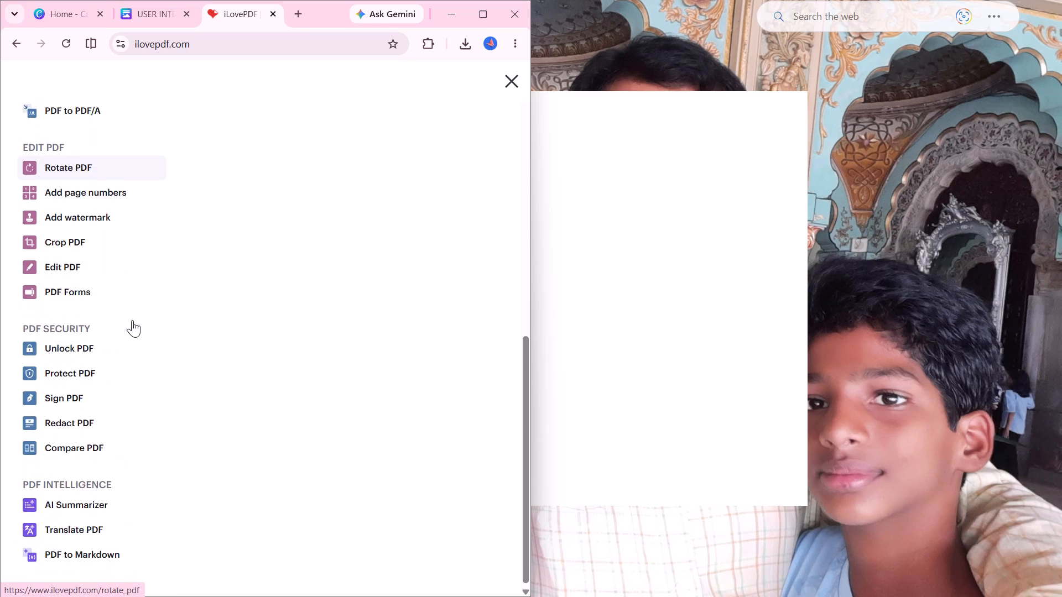
scroll(132, 320, "down", 1)
scroll(132, 320, "up", 2)
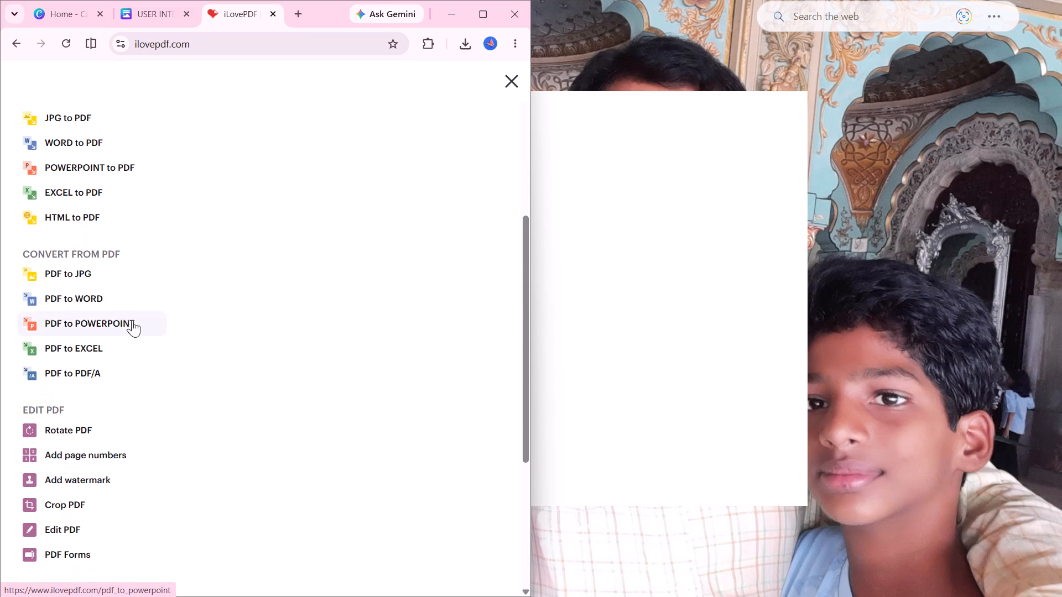
scroll(132, 320, "up", 5)
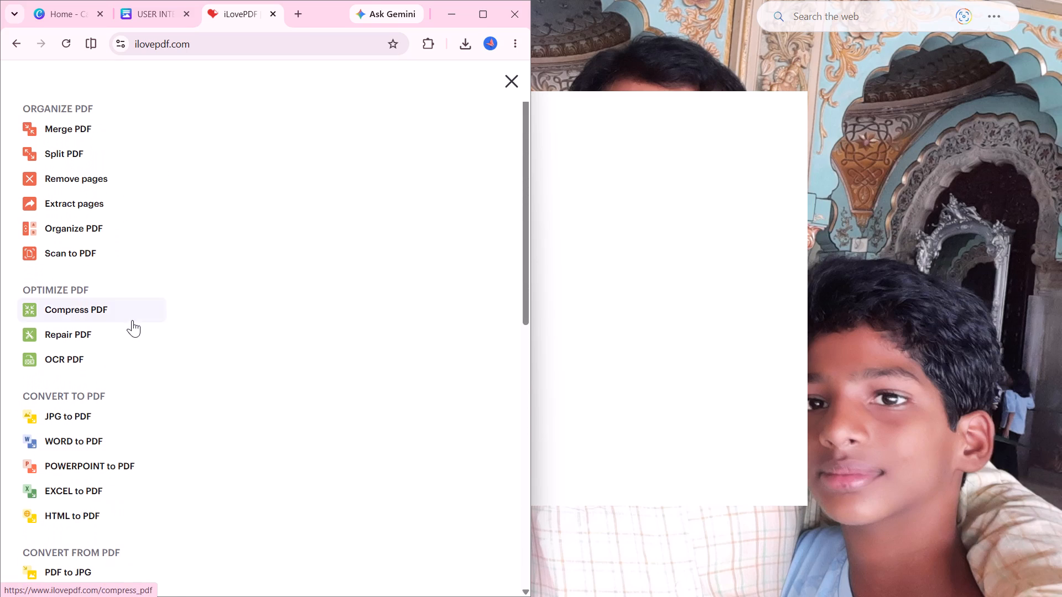
left_click(151, 186)
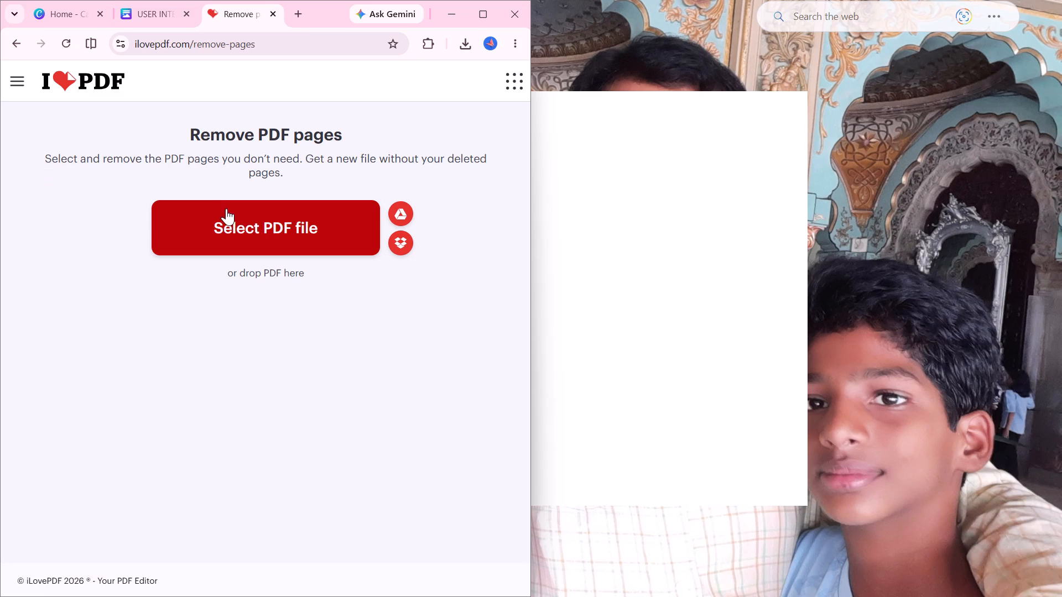
Load the USER INTERFACE DESIGN PDF from the Downloads folder into the Remove pages tool.
left_click(226, 208)
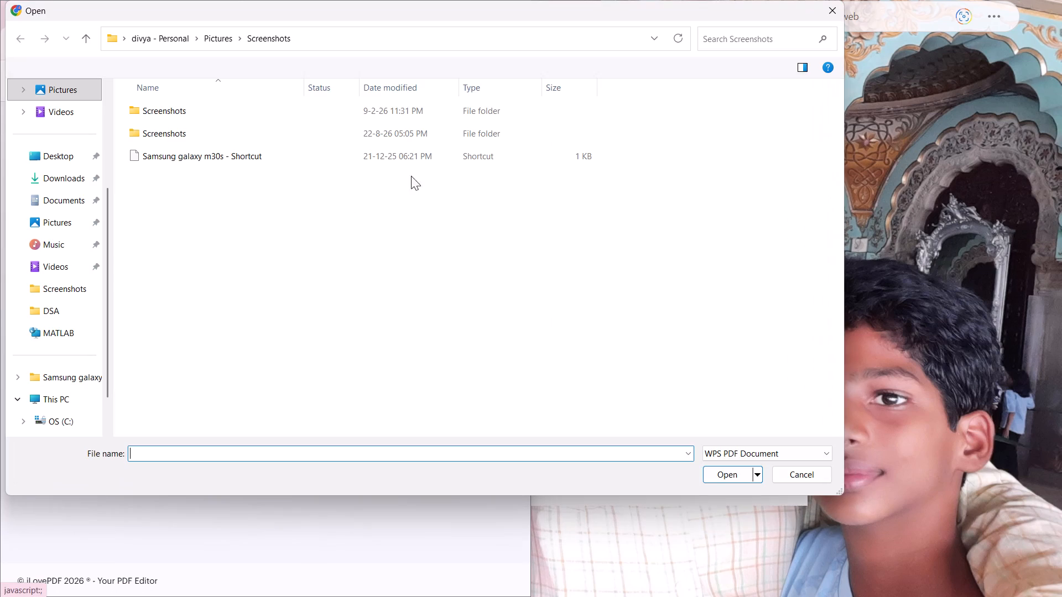
left_click(67, 182)
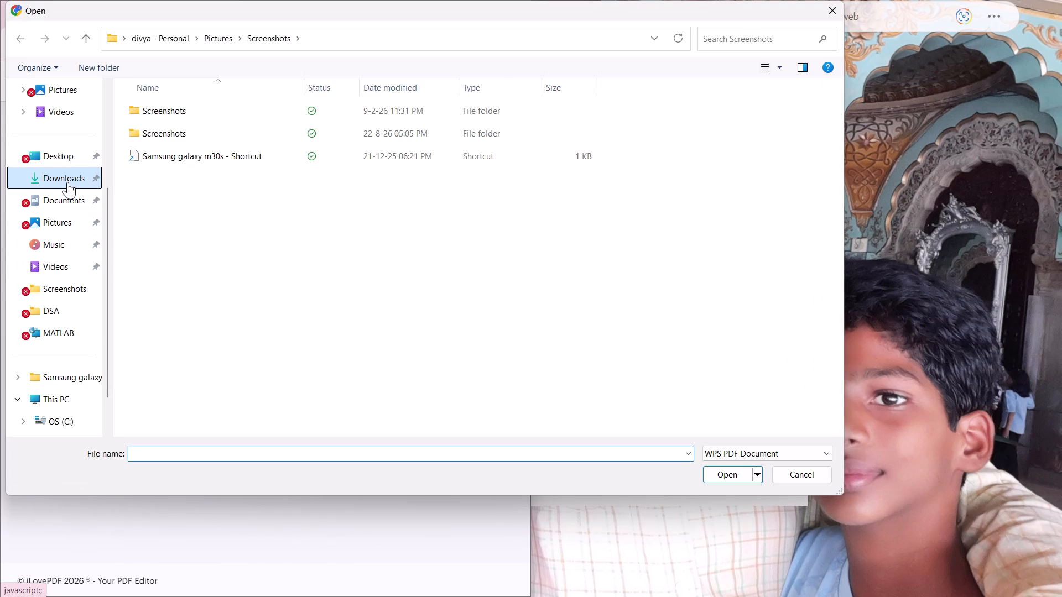
left_click(296, 129)
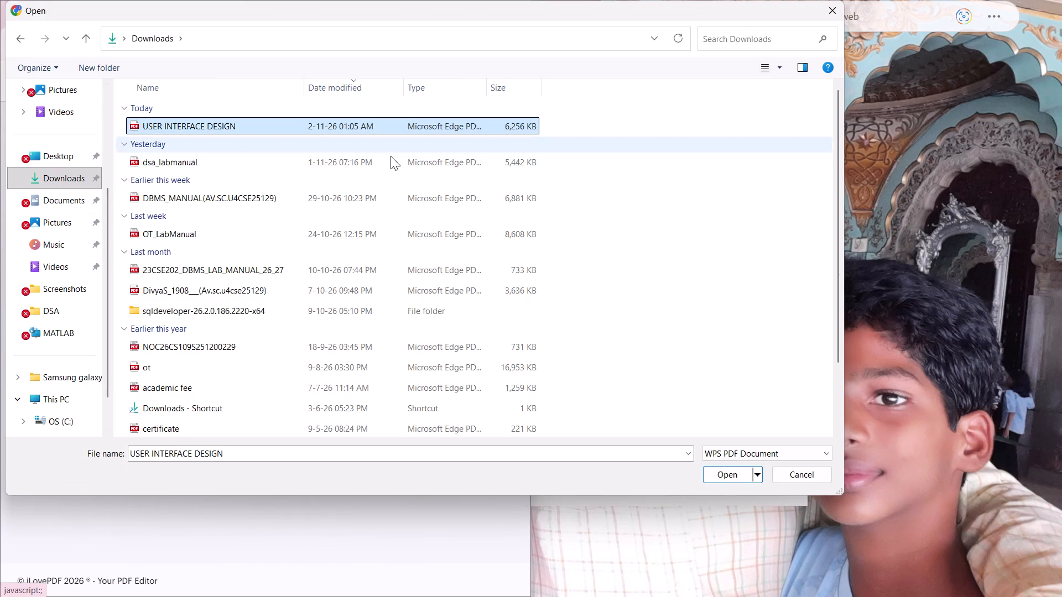
left_click(737, 475)
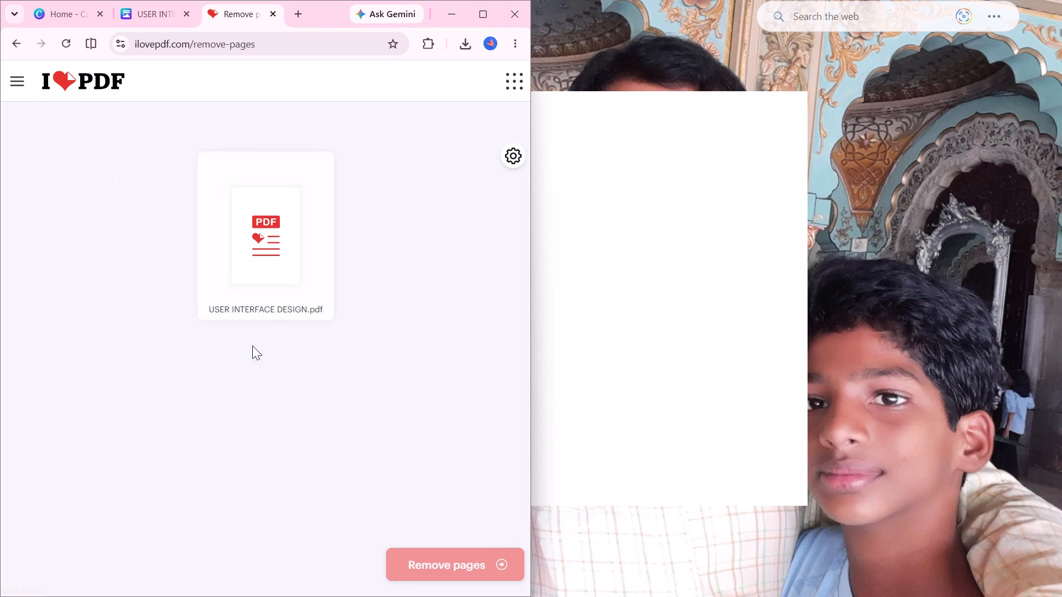
Mark the blank pages 7, 18 and 80 for removal.
left_click(158, 339)
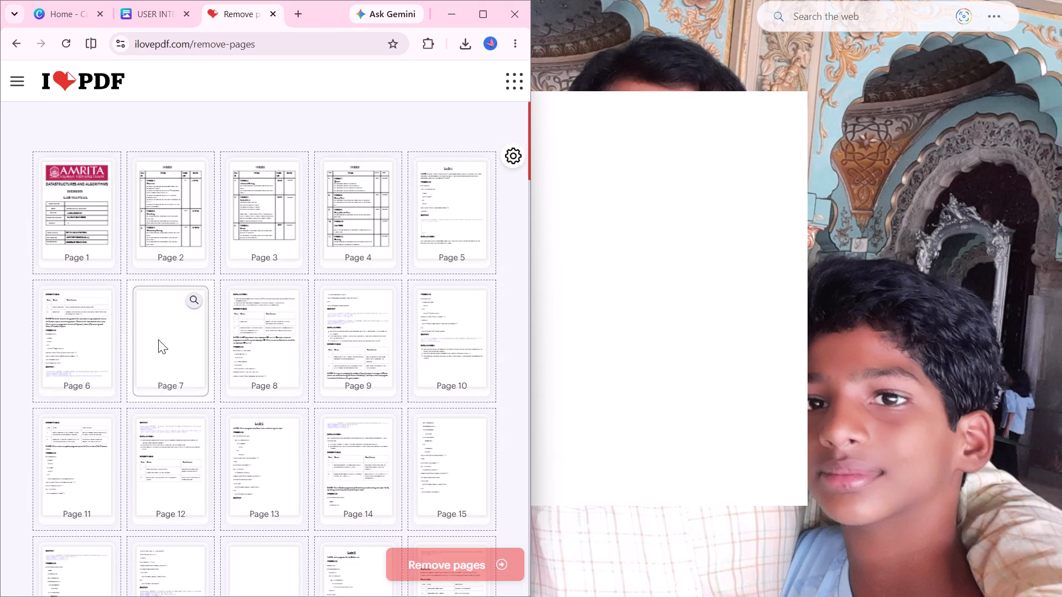
scroll(289, 332, "down", 2)
left_click(280, 511)
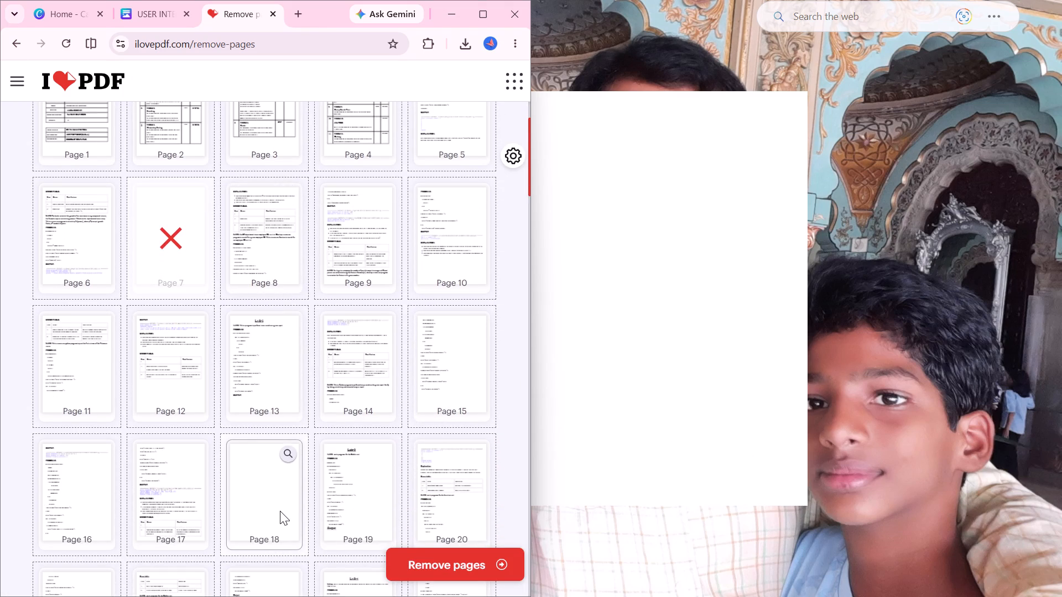
scroll(347, 376, "right", 1)
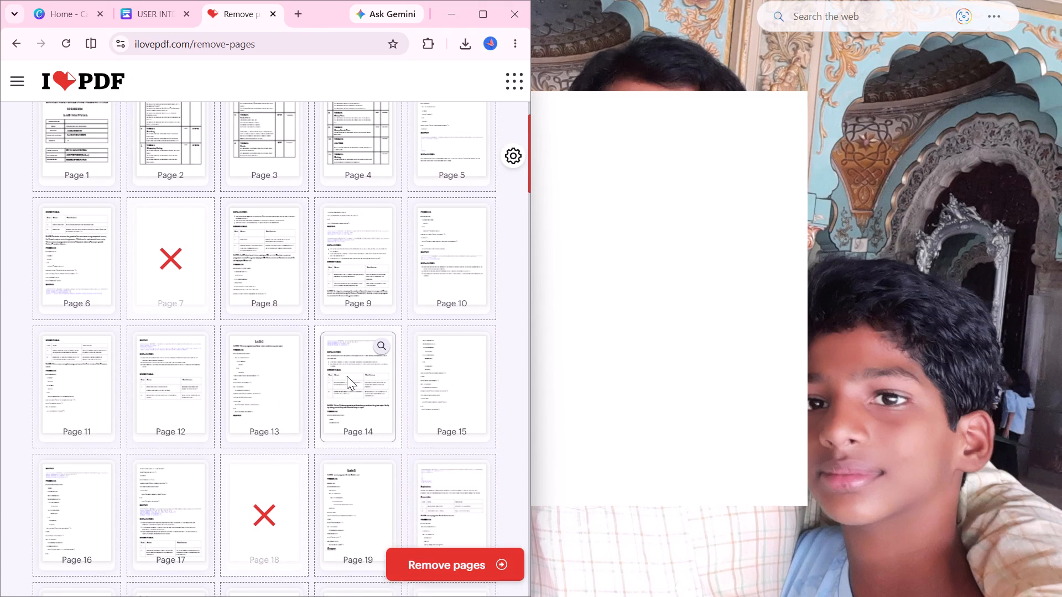
scroll(347, 376, "right", 1)
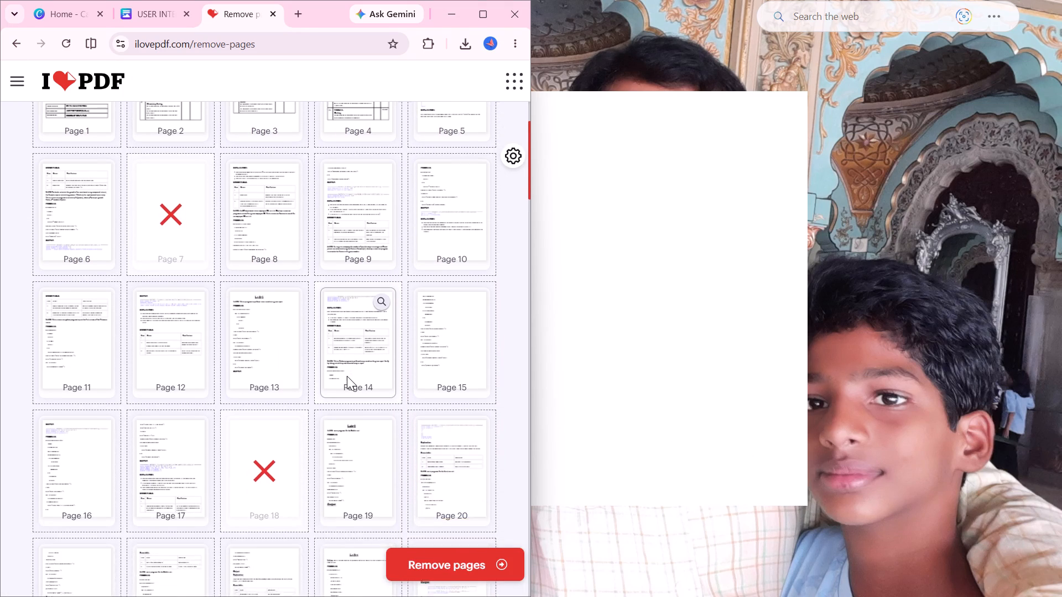
scroll(347, 376, "down", 13)
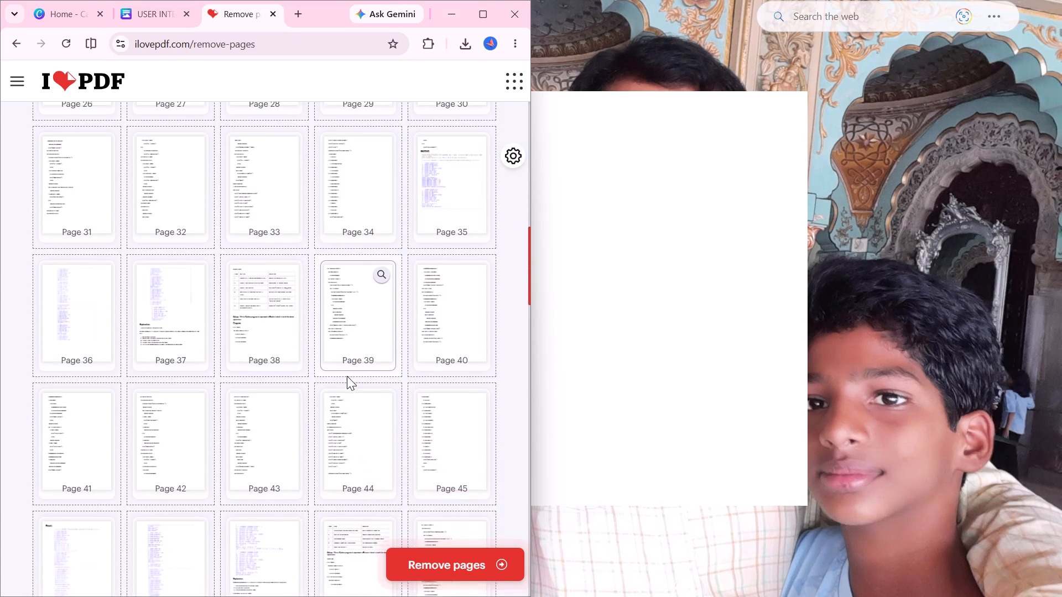
scroll(347, 376, "down", 5)
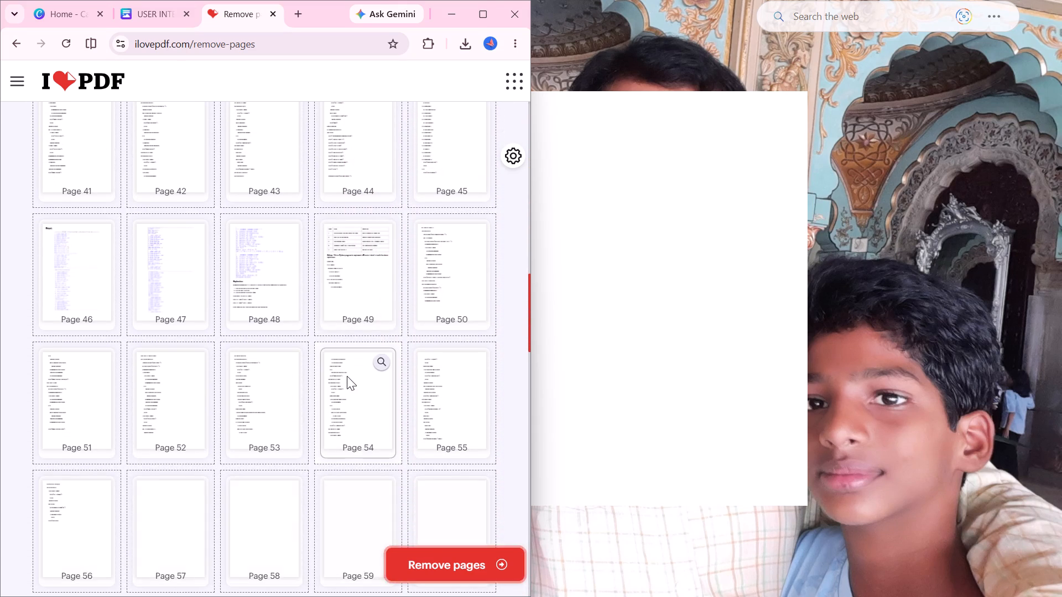
scroll(347, 376, "down", 6)
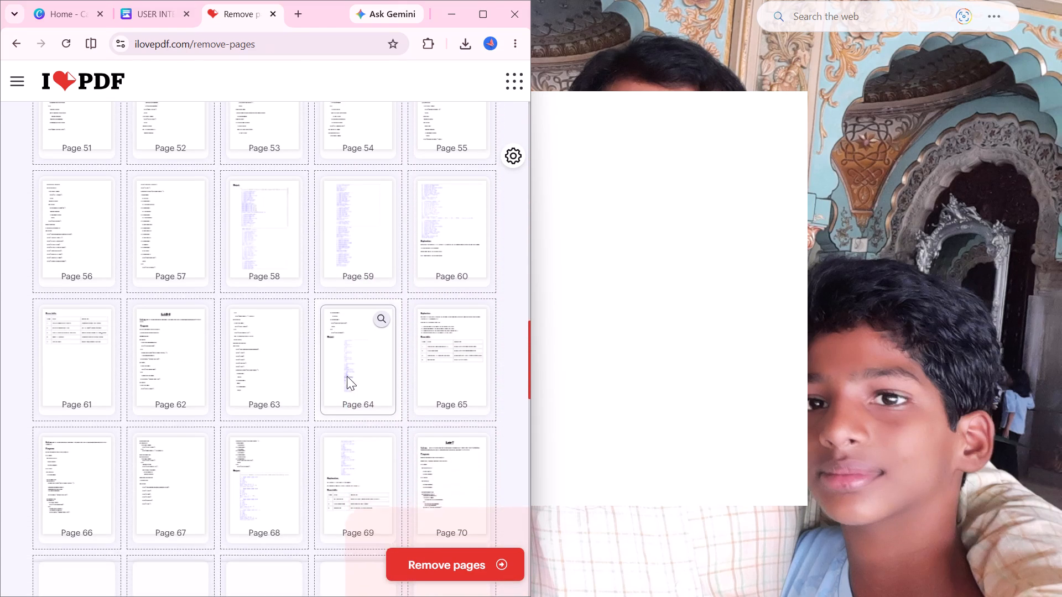
scroll(347, 376, "down", 6)
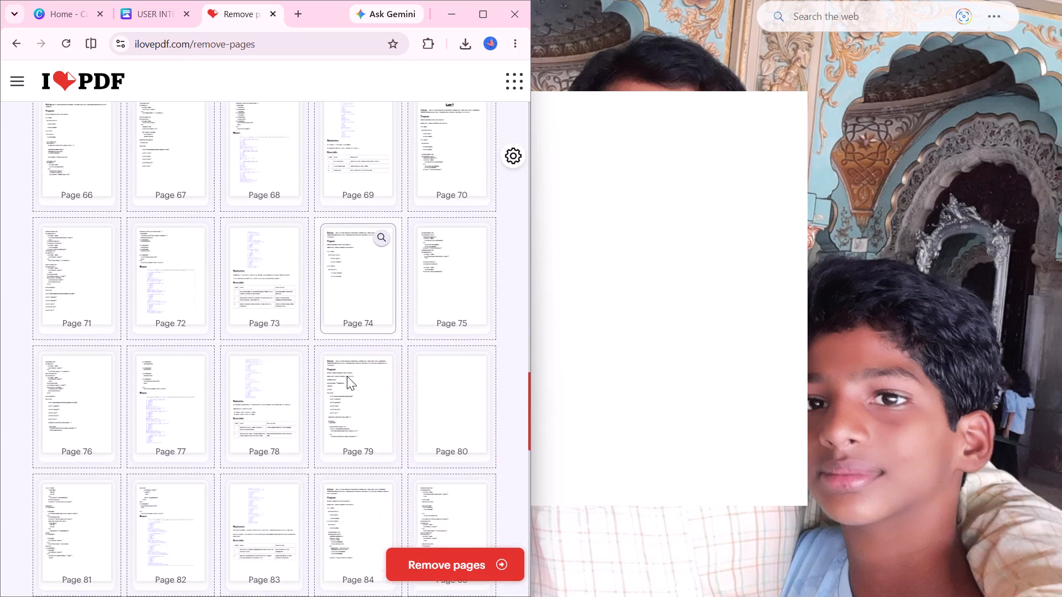
scroll(347, 376, "down", 1)
left_click(433, 376)
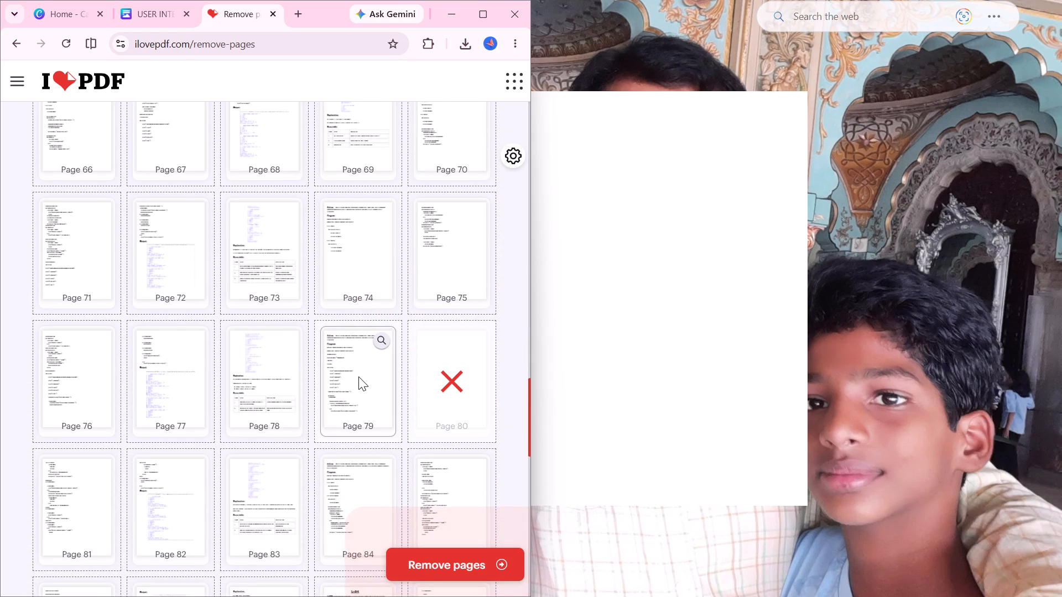
Mark the blank pages 94, 96, 104, 108 and 113 for removal as well.
scroll(358, 376, "down", 4)
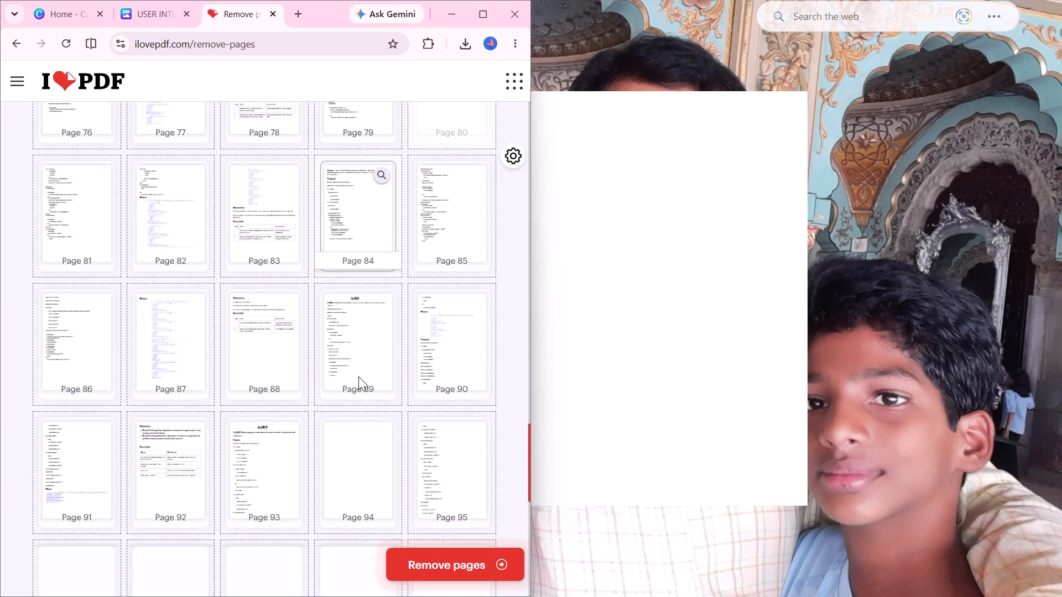
scroll(358, 376, "down", 1)
left_click(360, 431)
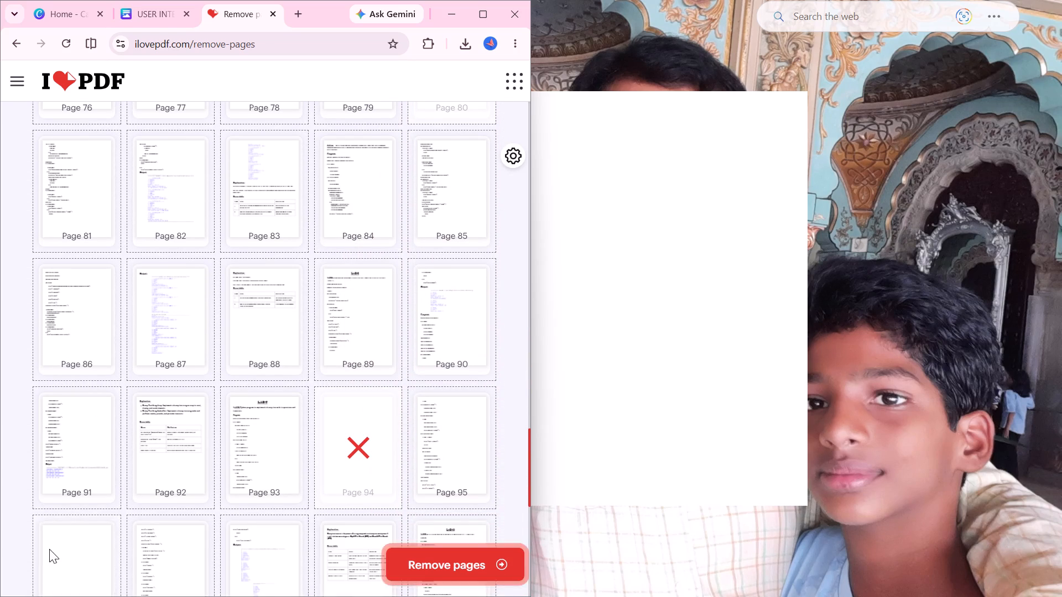
left_click(70, 549)
scroll(287, 431, "down", 5)
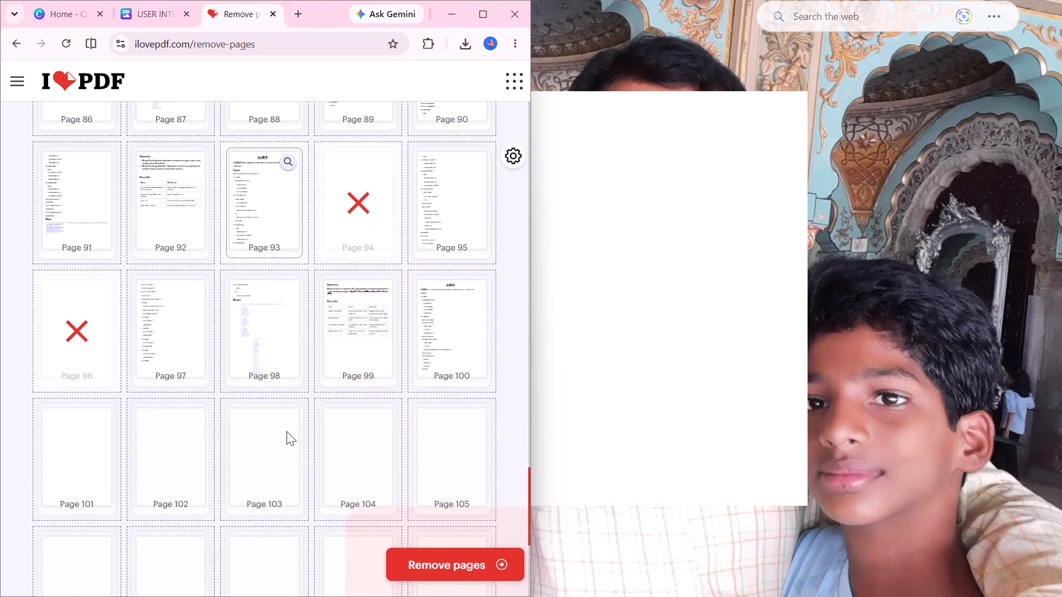
scroll(287, 431, "down", 1)
left_click(346, 376)
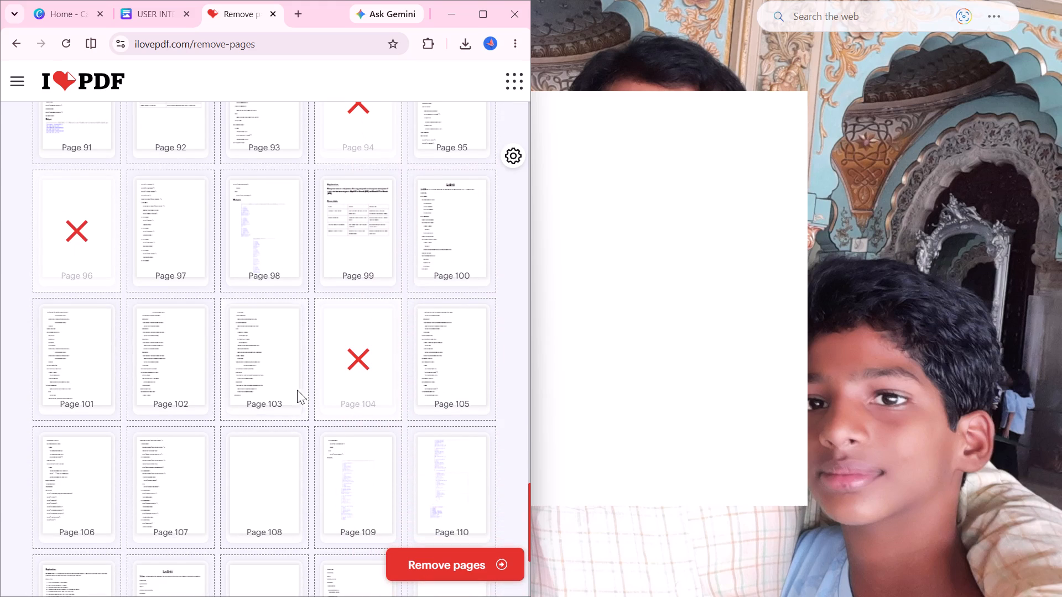
scroll(289, 394, "down", 1)
left_click(268, 440)
scroll(268, 440, "down", 1)
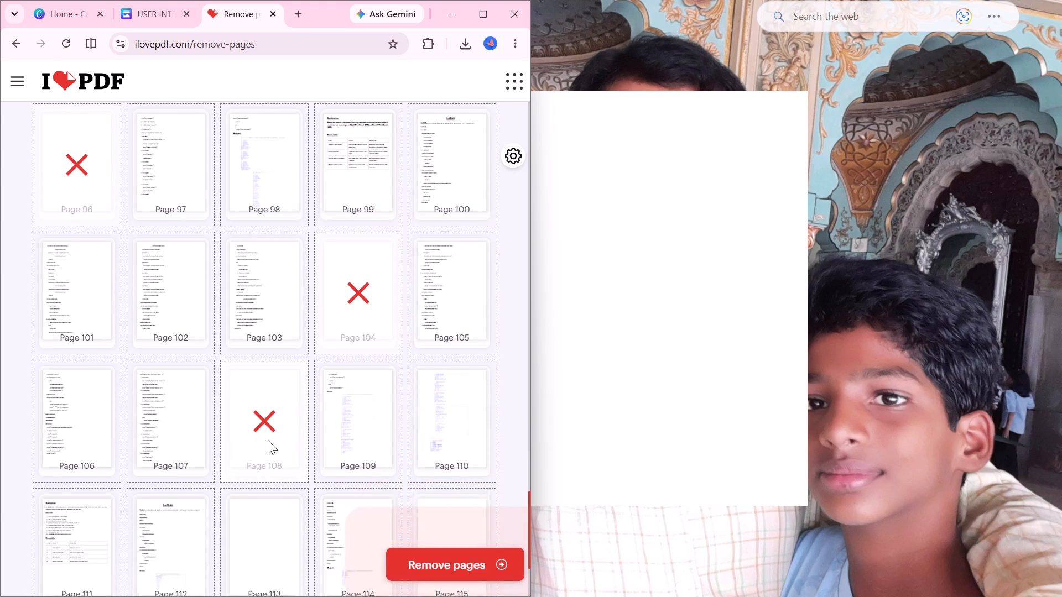
scroll(268, 440, "down", 2)
left_click(268, 402)
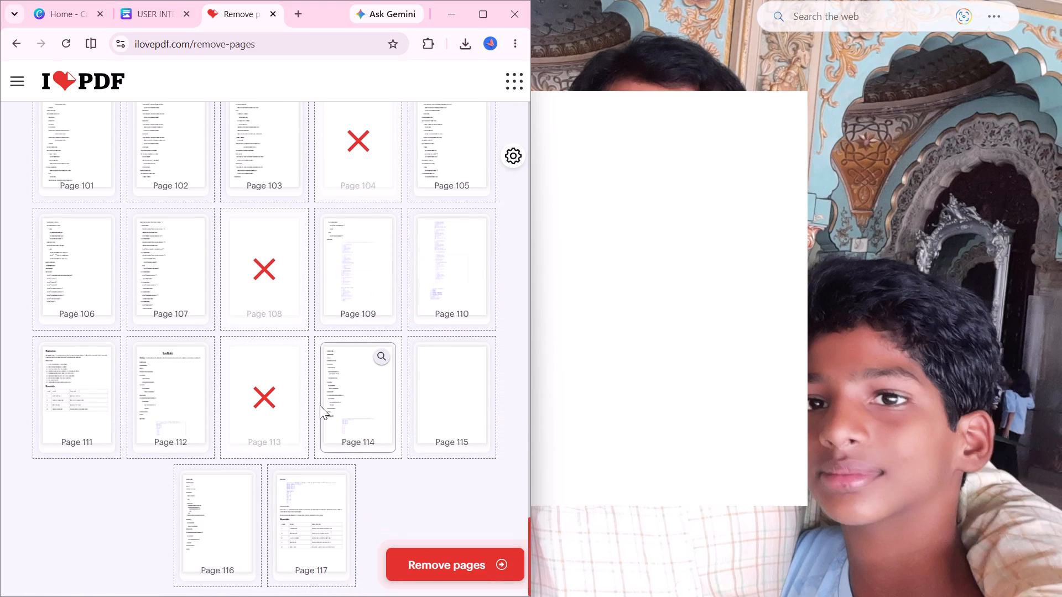
Remove the marked pages and download the resulting PDF.
scroll(320, 405, "down", 2)
left_click(483, 560)
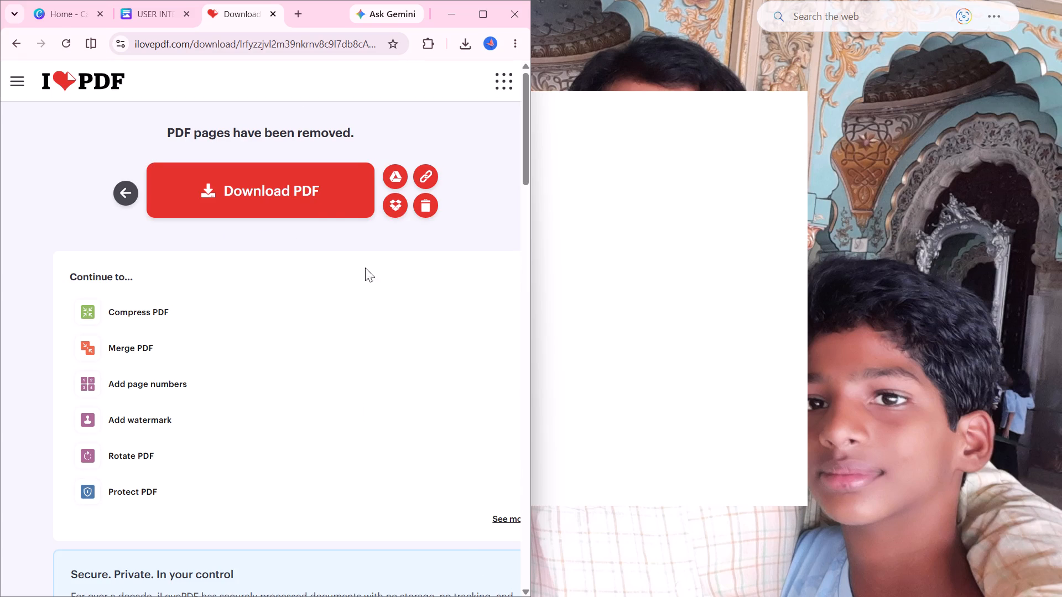
left_click(323, 210)
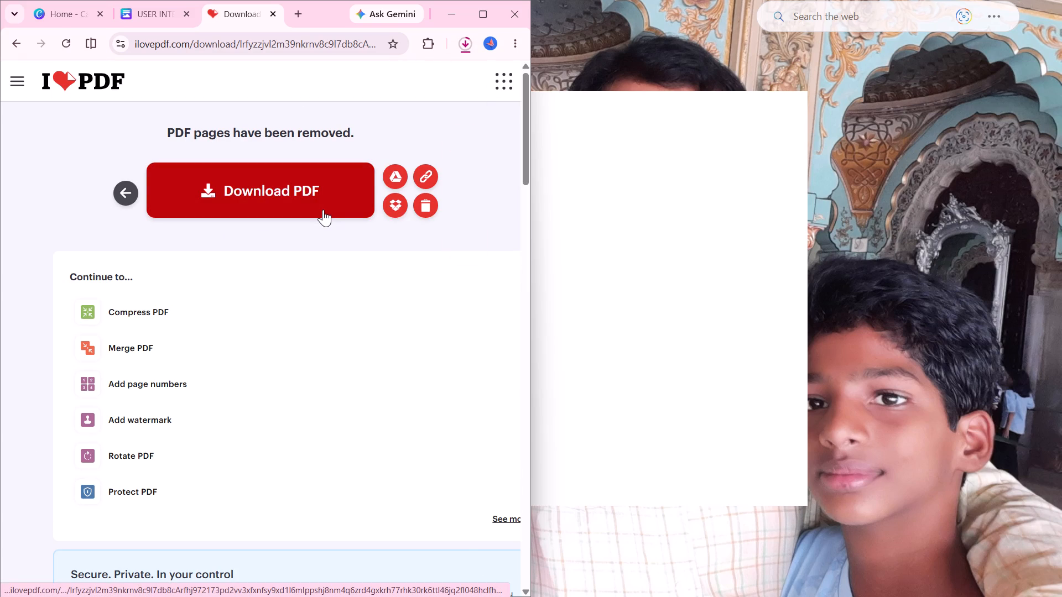
Close the iLovePDF tab.
left_click(275, 11)
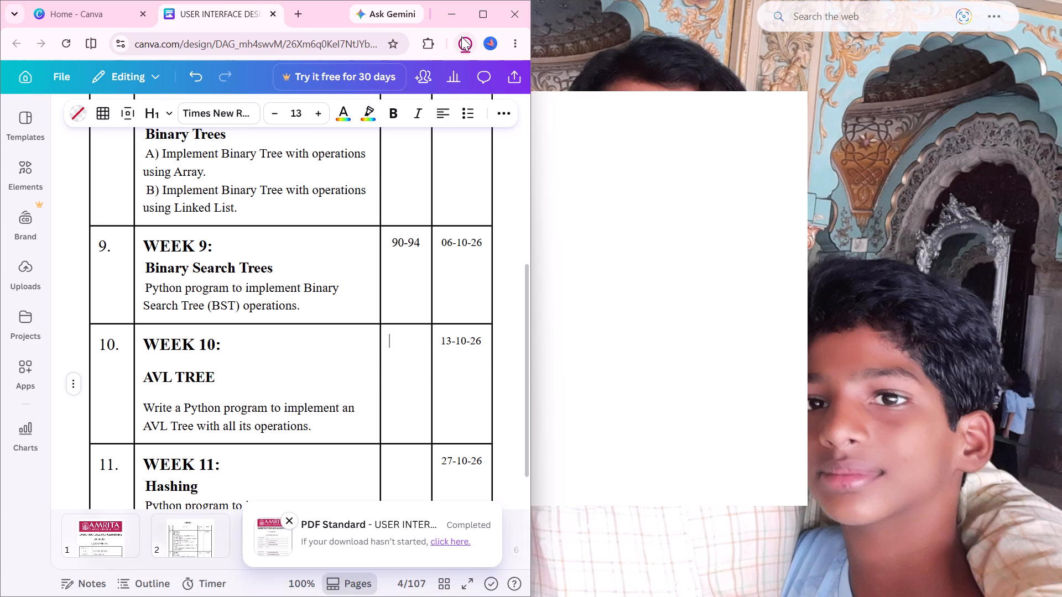
Open the newly downloaded PDF in its own window, placed side by side with the Canva design.
left_click(399, 83)
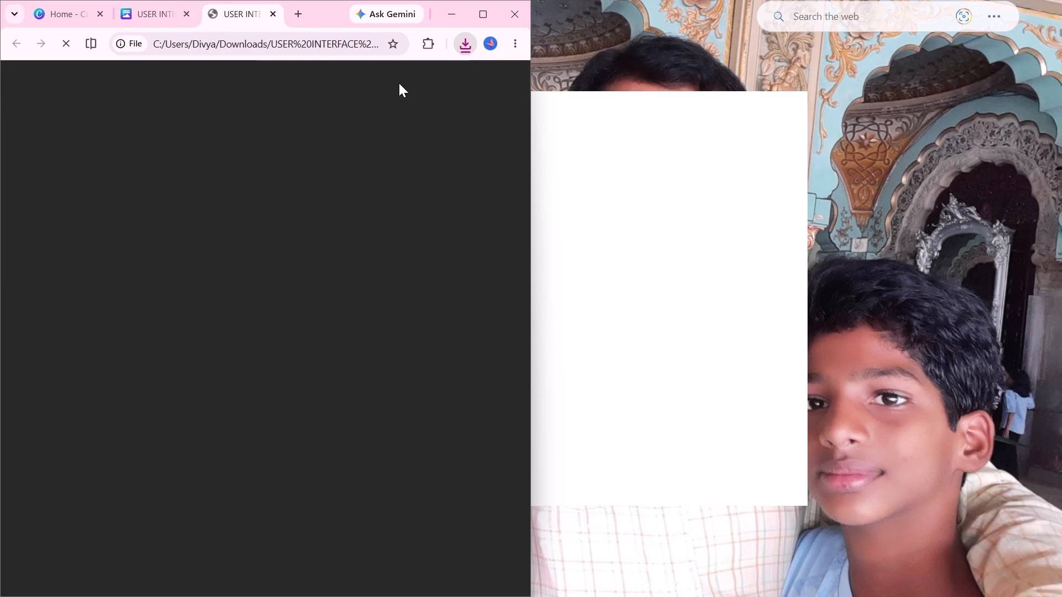
left_click_drag(236, 22, 611, 33)
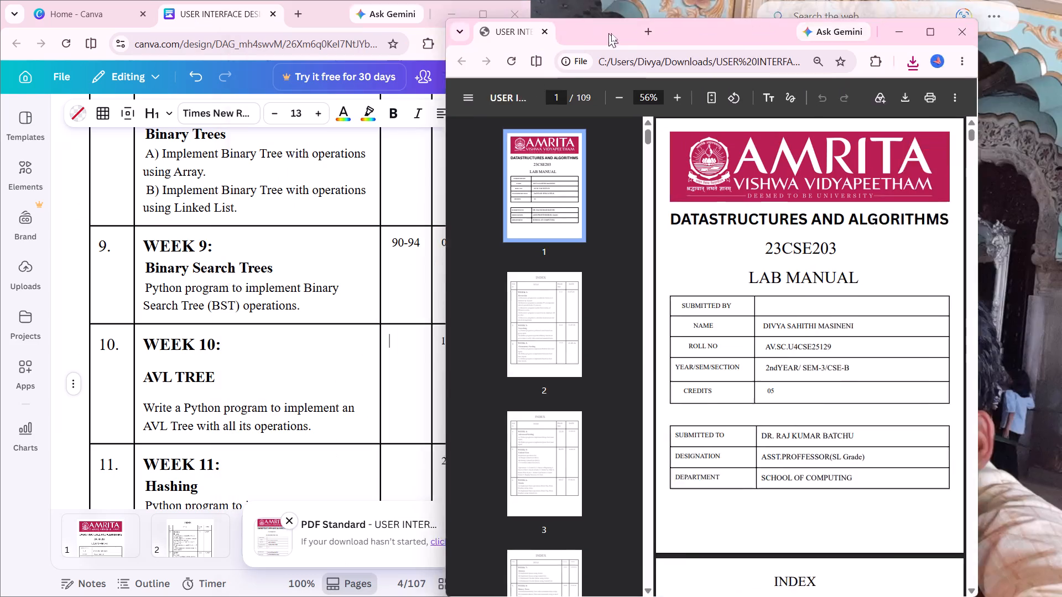
left_click_drag(611, 33, 593, 18)
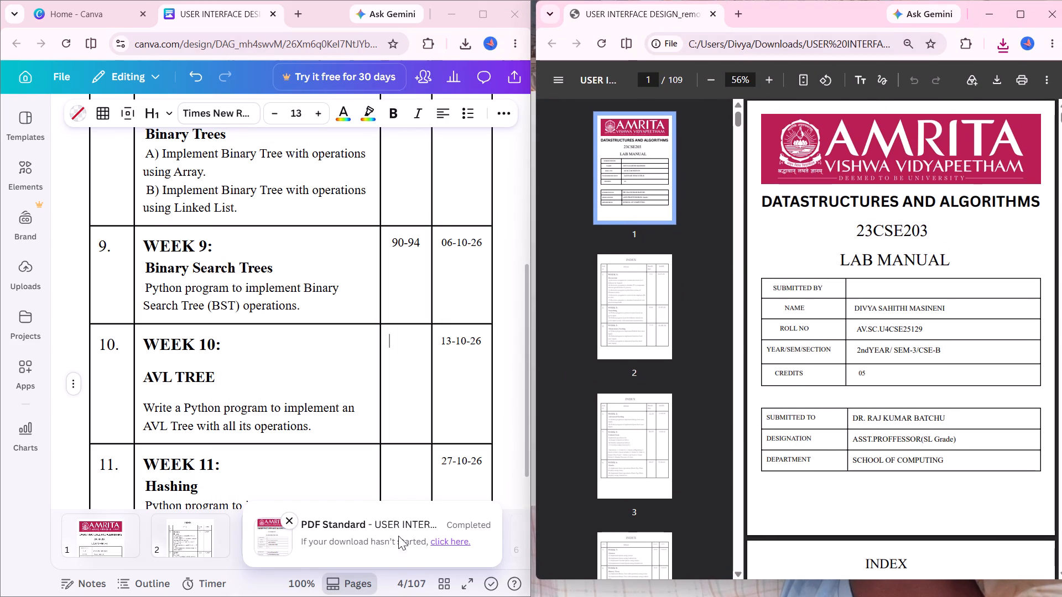
Dismiss the PDF download notice in the Canva design.
left_click(287, 523)
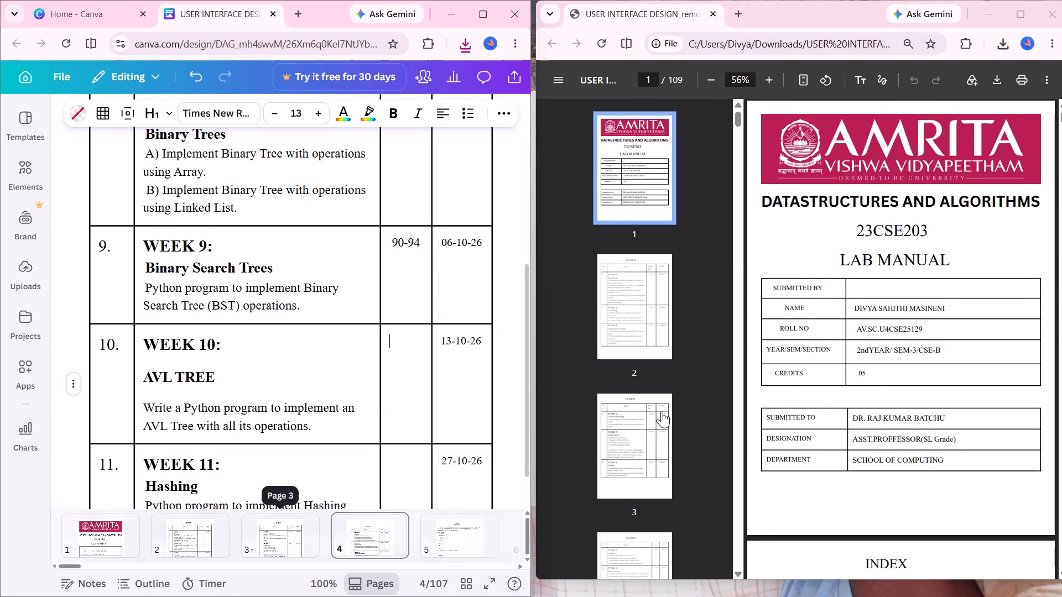
Look through the PDF's page thumbnails for the first page of LAB-10.
scroll(622, 453, "down", 17)
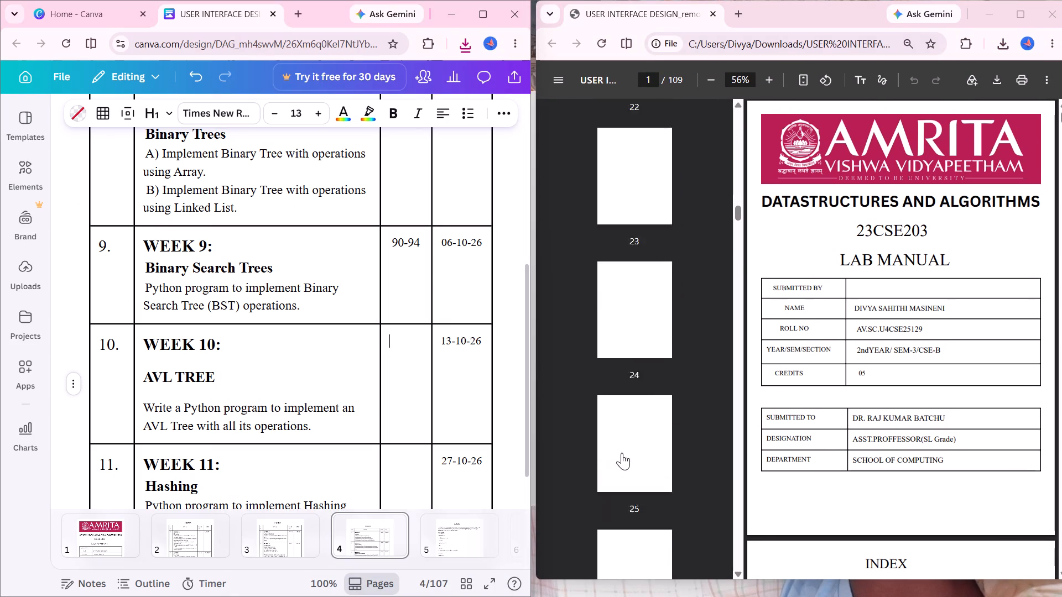
scroll(622, 453, "down", 4)
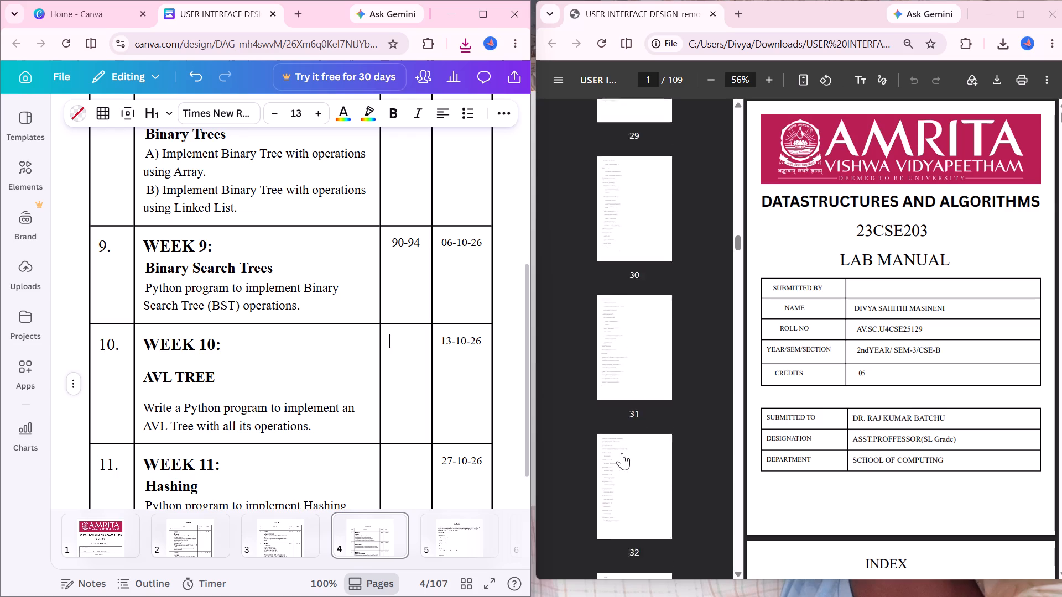
scroll(622, 453, "down", 18)
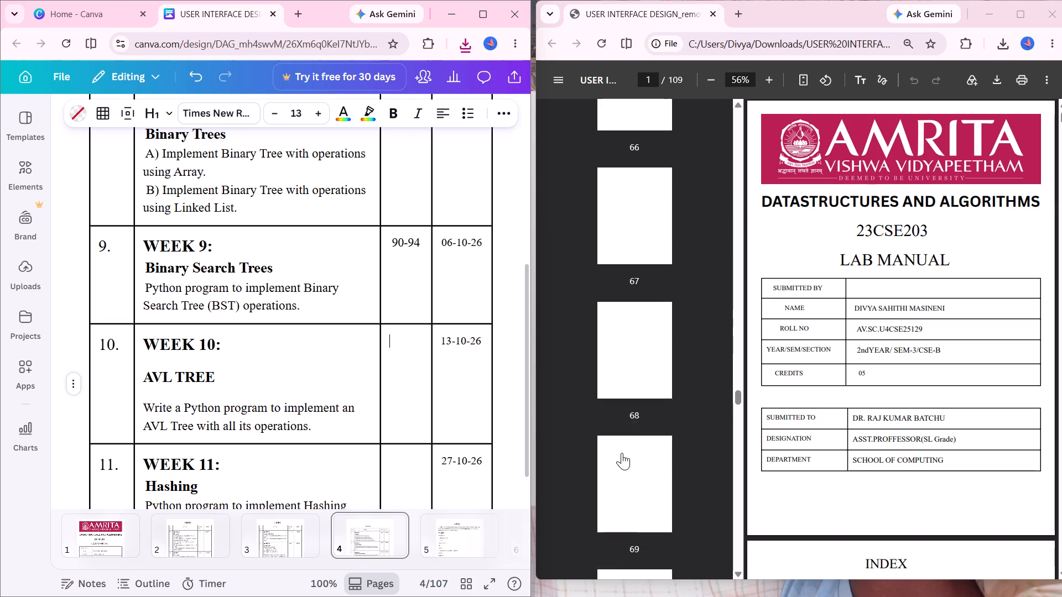
scroll(622, 453, "down", 7)
scroll(622, 453, "up", 6)
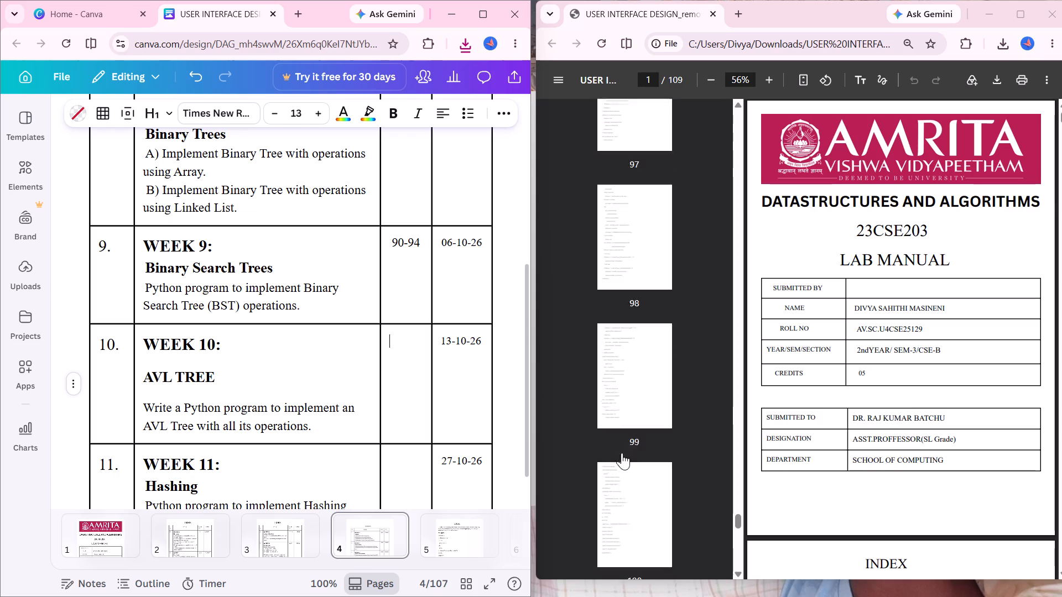
scroll(622, 453, "up", 6)
left_click(632, 364)
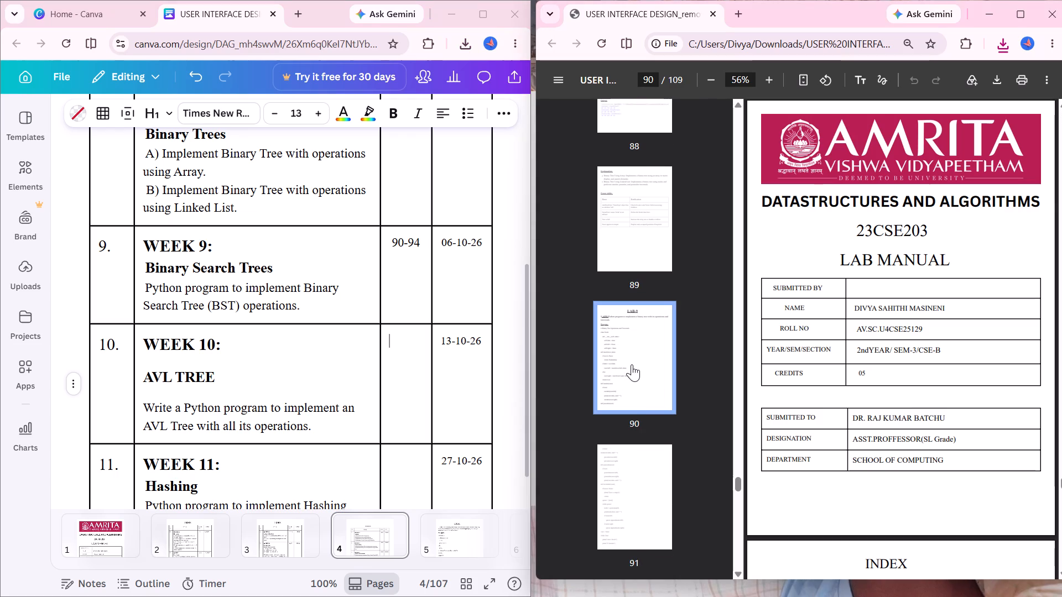
scroll(639, 399, "down", 7)
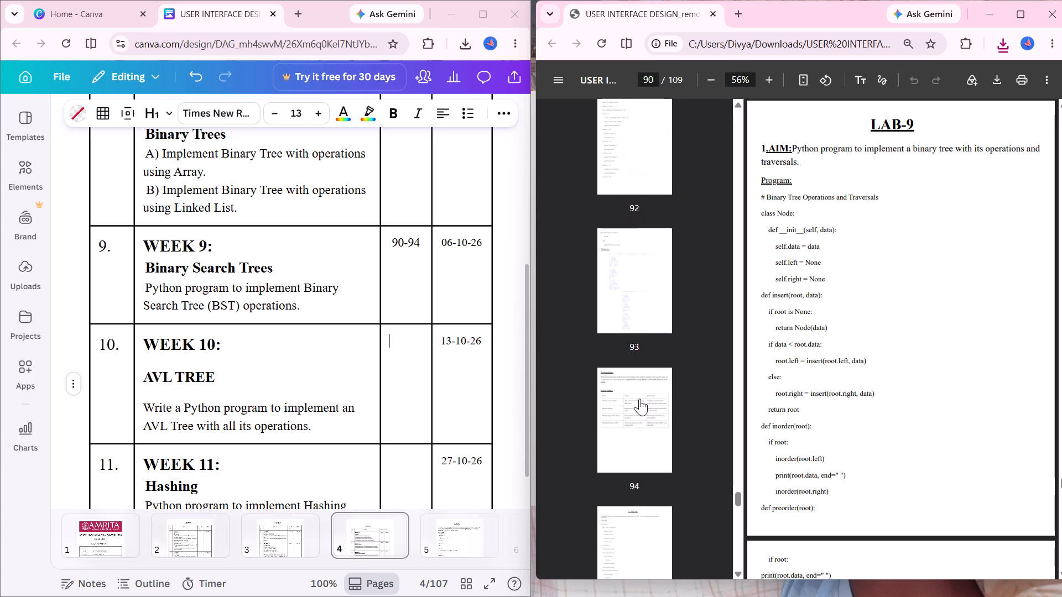
scroll(639, 399, "down", 2)
left_click(639, 399)
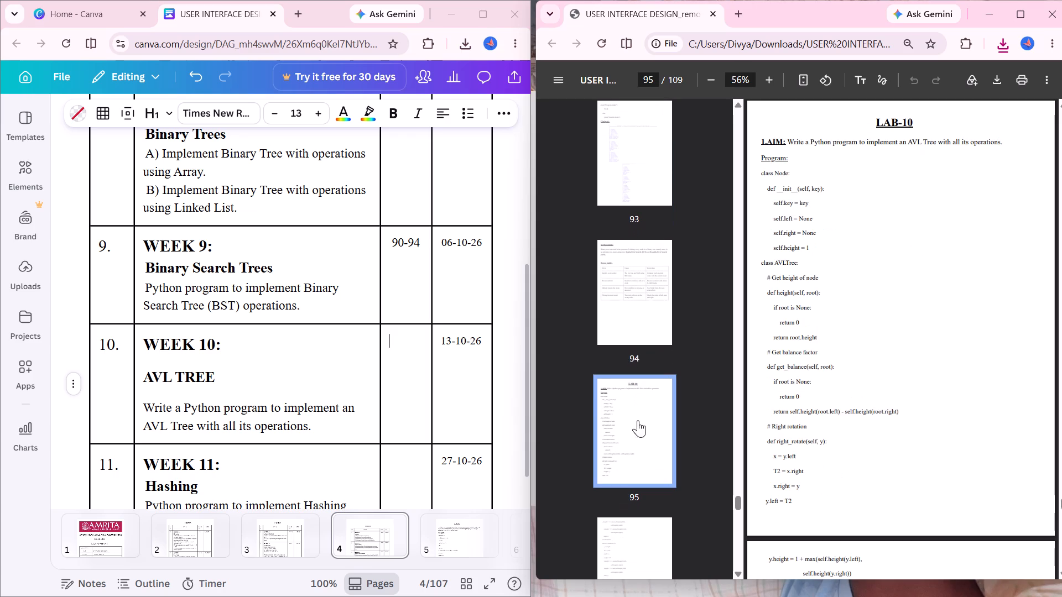
Enter "95-" as the start of the page range in the index's Week 10 AVL Tree row.
key("9")
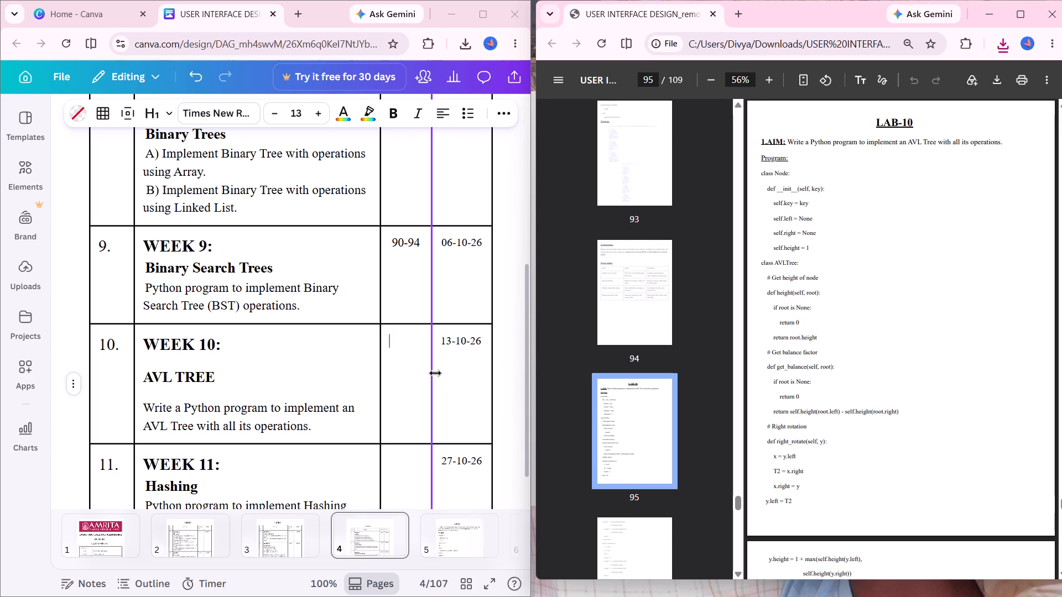
key("5")
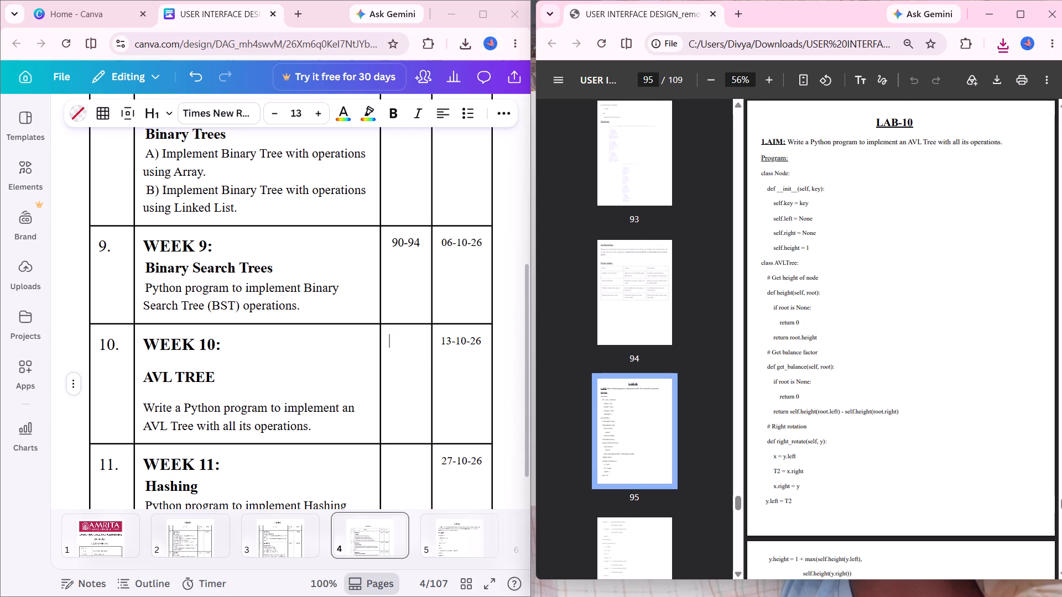
left_click(404, 344)
type("95")
key("minus")
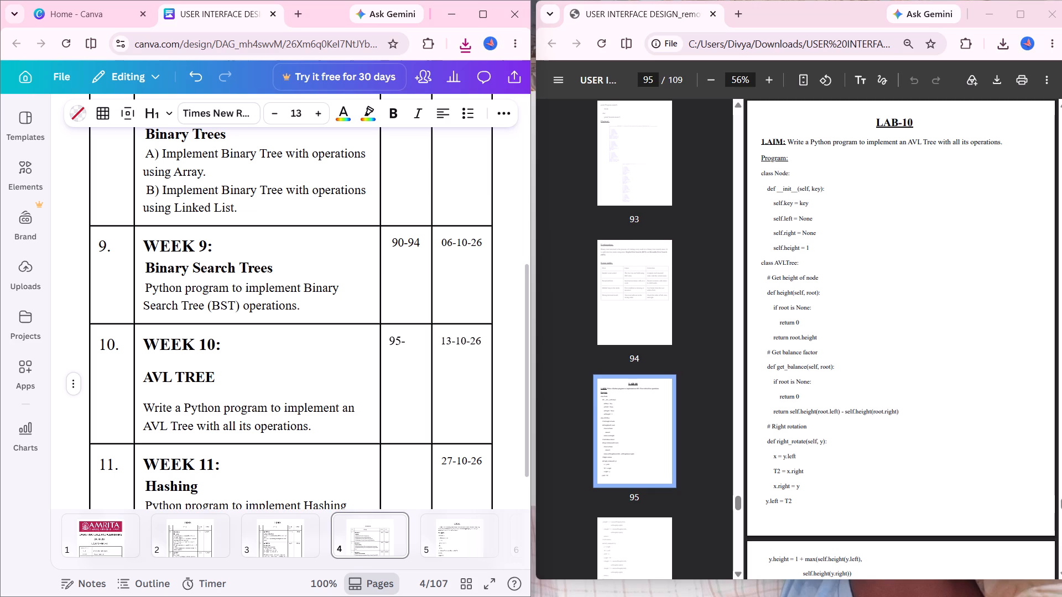
Look through the PDF's remaining pages to find where LAB-10 ends and the following lab begins.
scroll(627, 394, "down", 6)
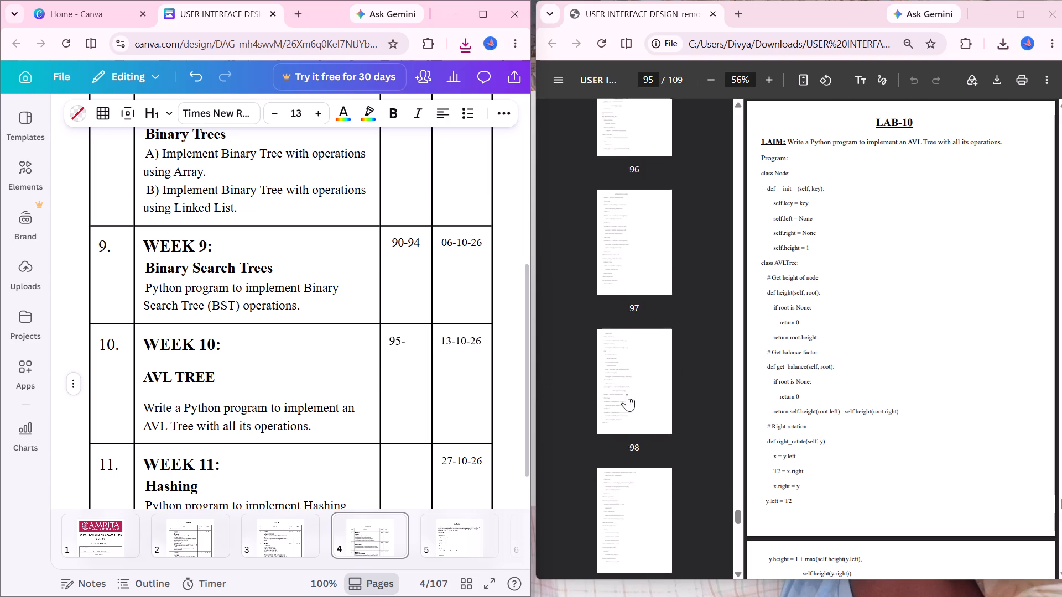
scroll(627, 394, "down", 12)
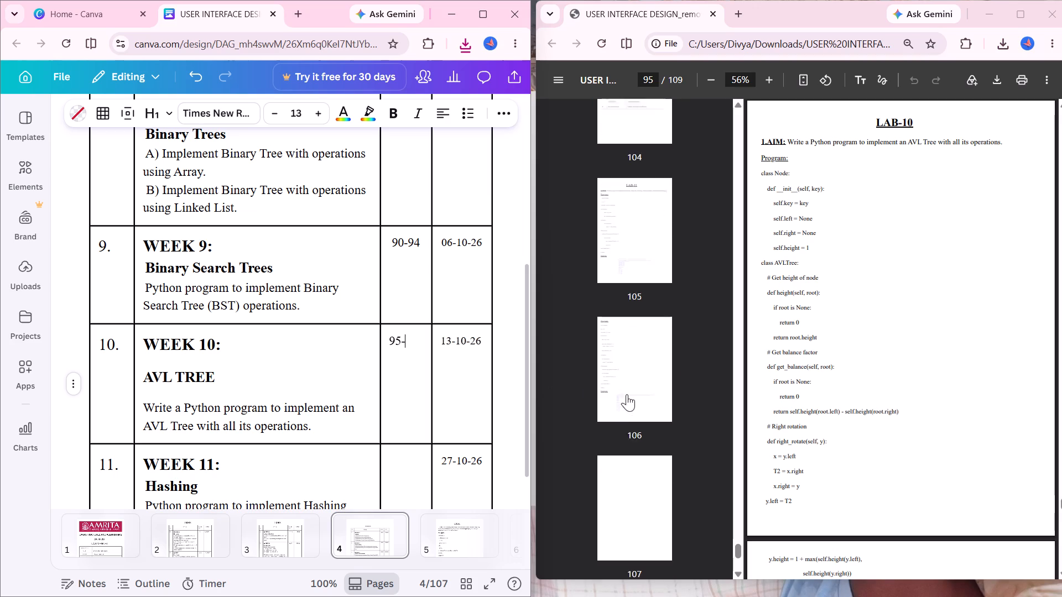
scroll(627, 394, "down", 1)
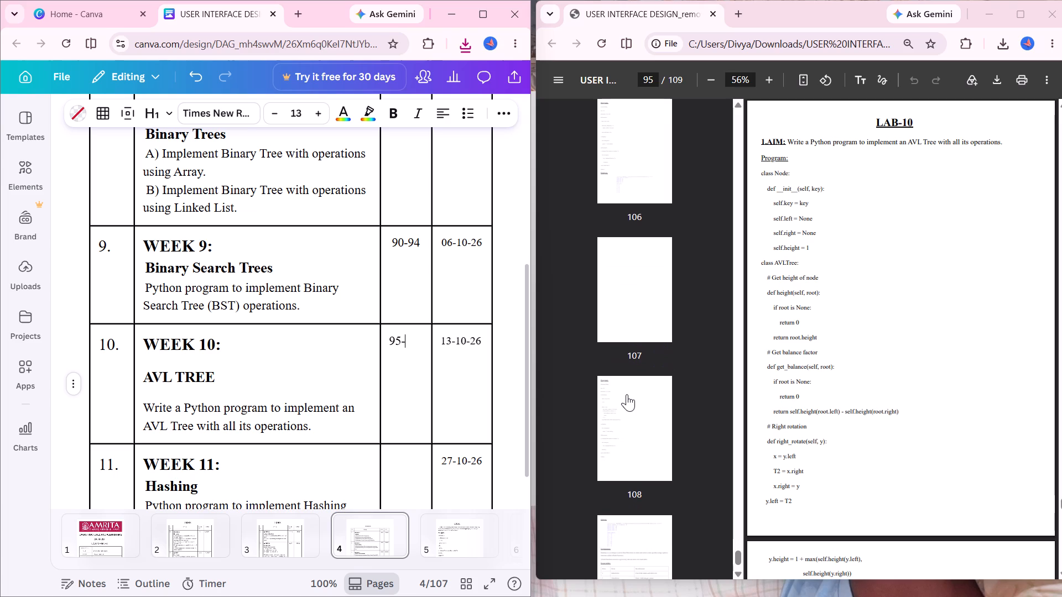
left_click(645, 306)
scroll(844, 288, "up", 1)
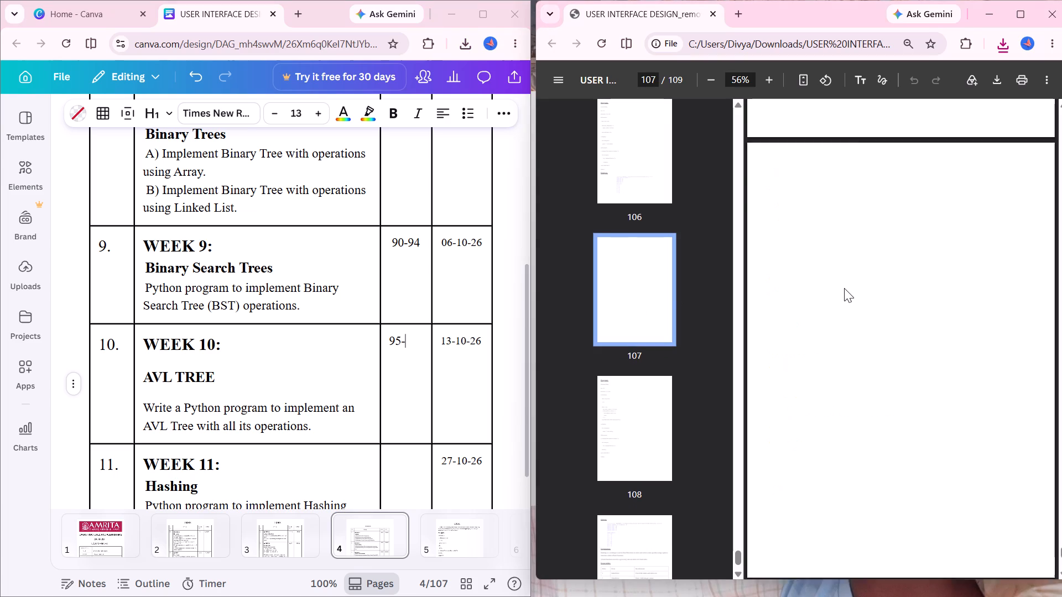
scroll(844, 288, "up", 1)
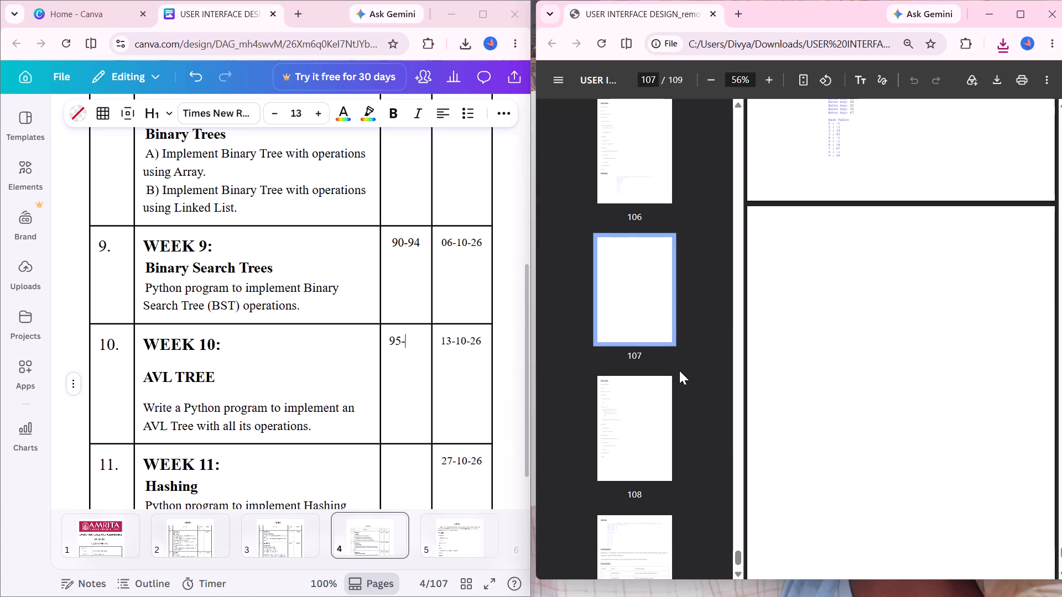
scroll(679, 370, "down", 2)
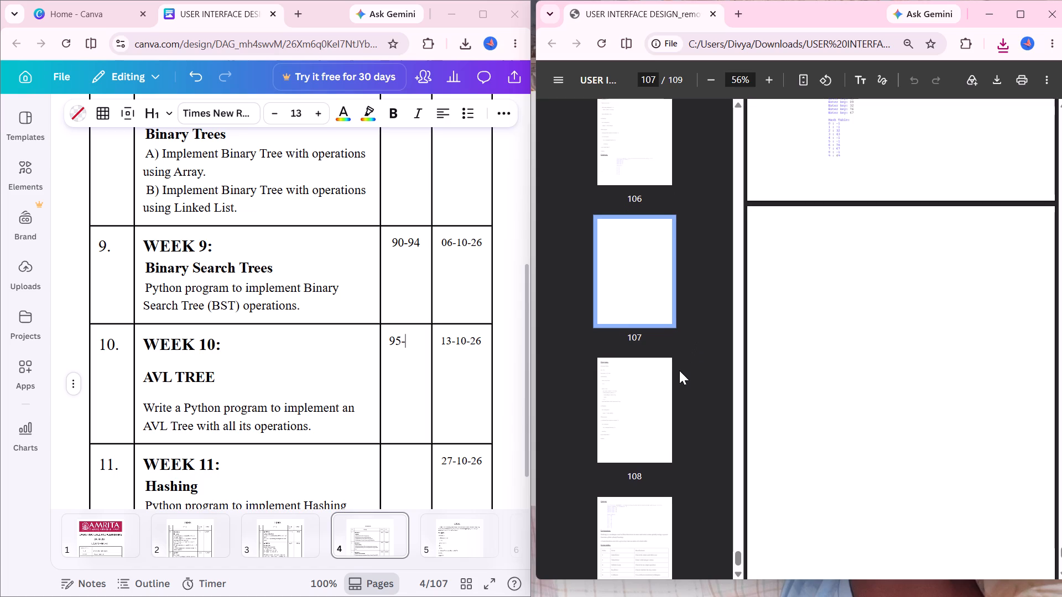
scroll(679, 370, "down", 2)
scroll(679, 370, "up", 3)
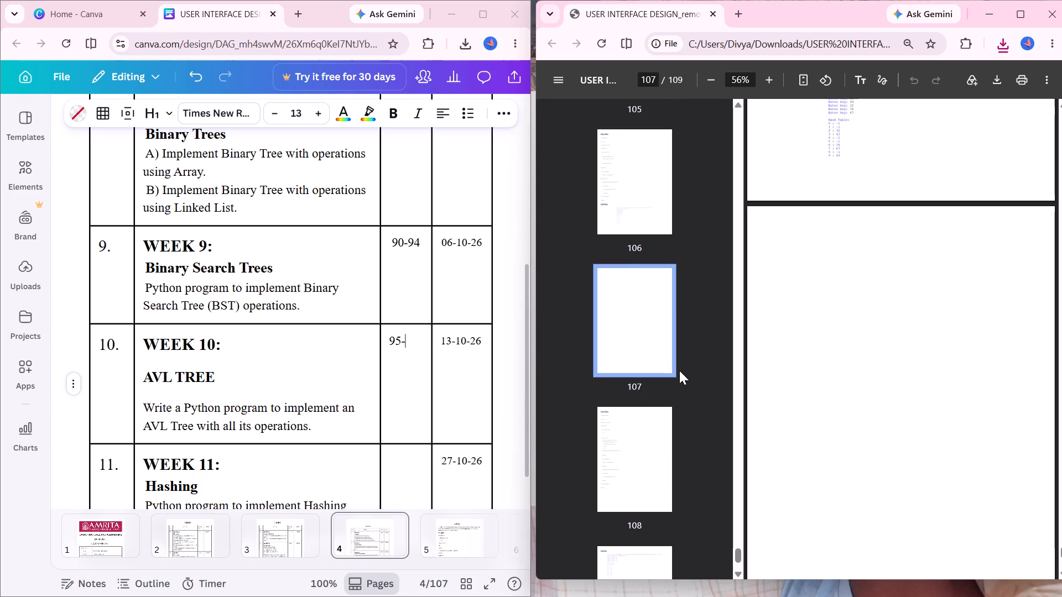
scroll(679, 370, "up", 5)
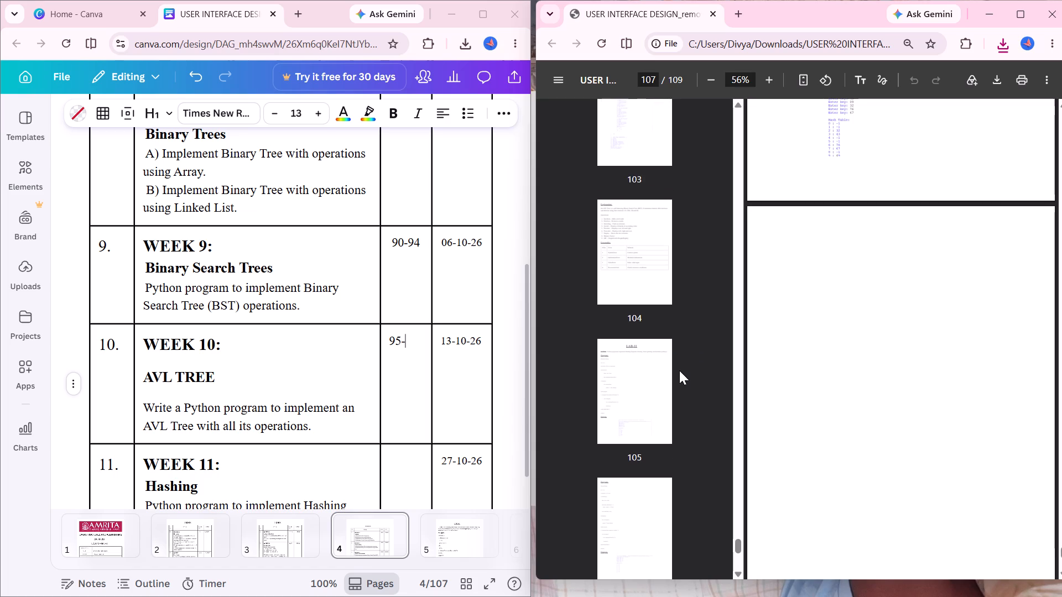
Complete the Week 10 page range by adding 104 after "95-".
left_click(411, 345)
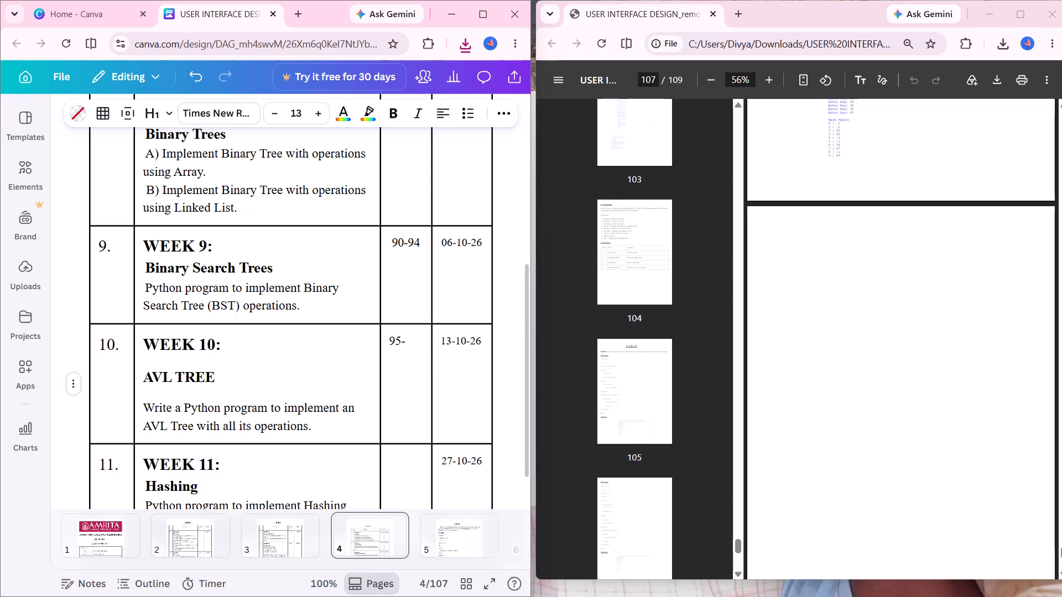
type("10")
key("4")
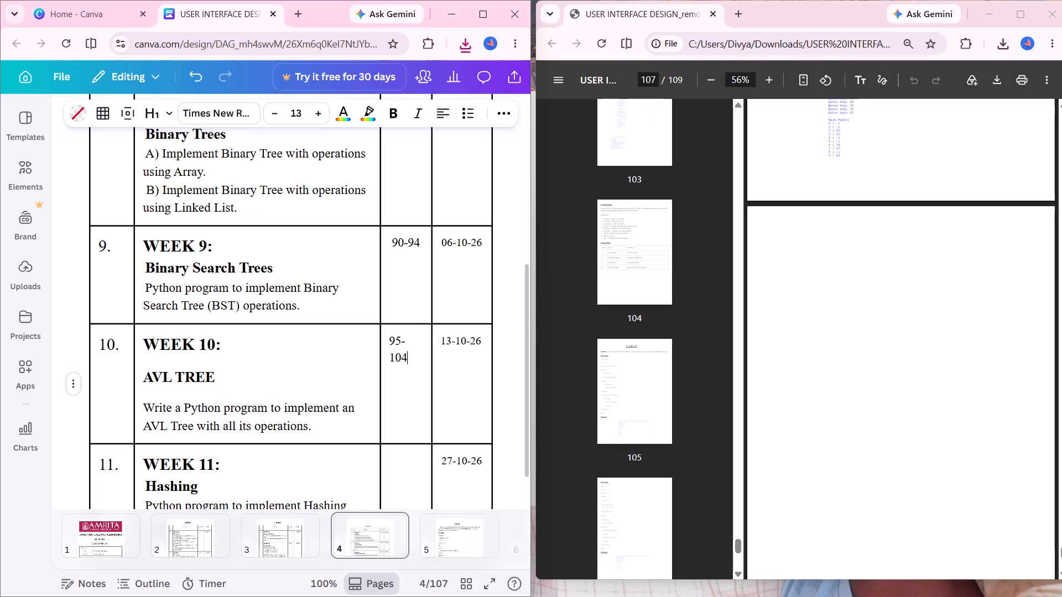
Reduce the font size of the Week 10 page range to 12.
left_click_drag(410, 358, 388, 343)
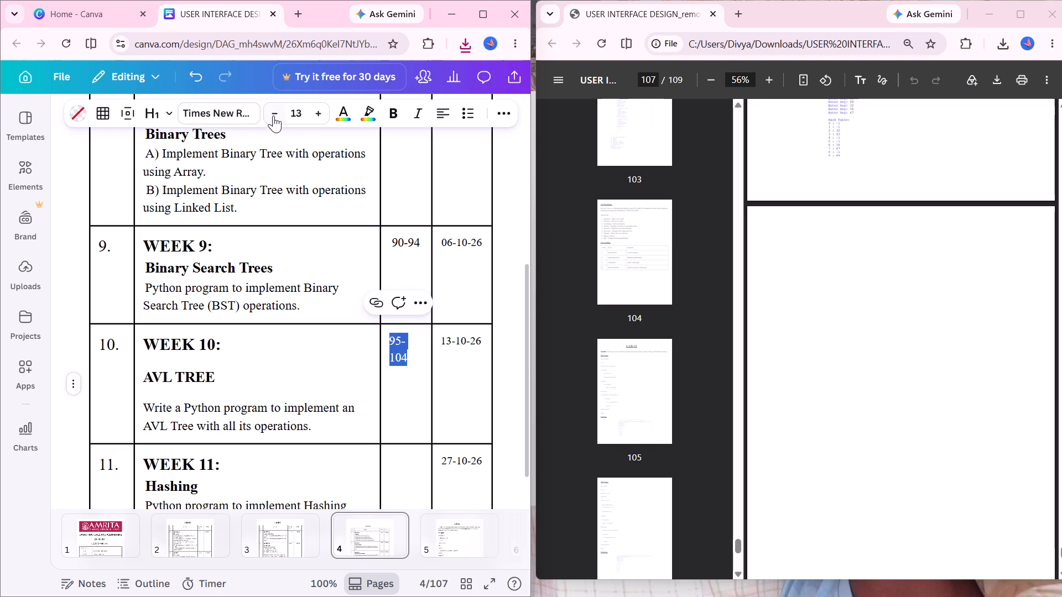
left_click(274, 114)
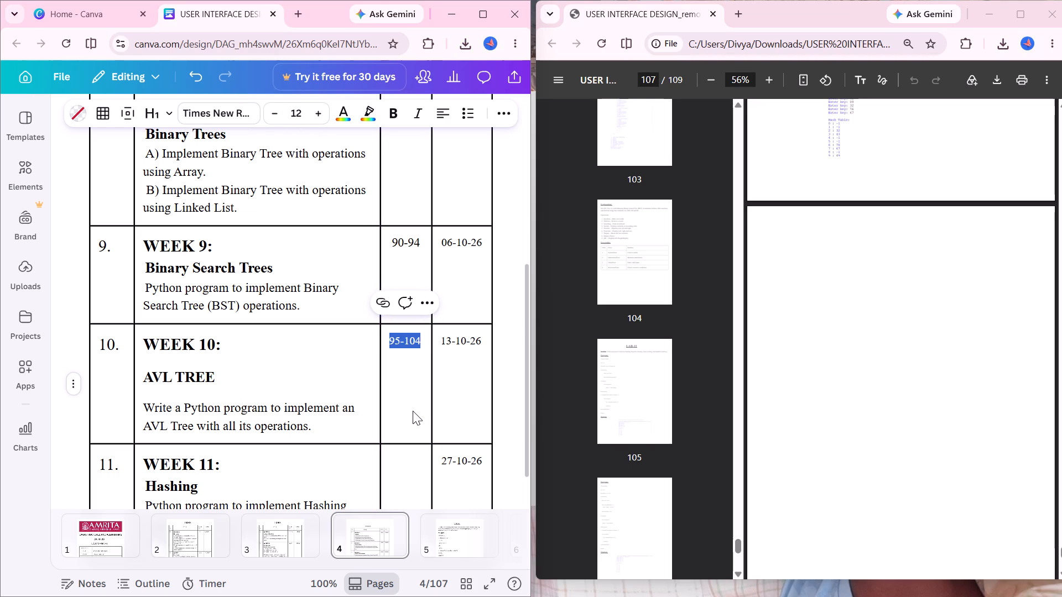
left_click(413, 411)
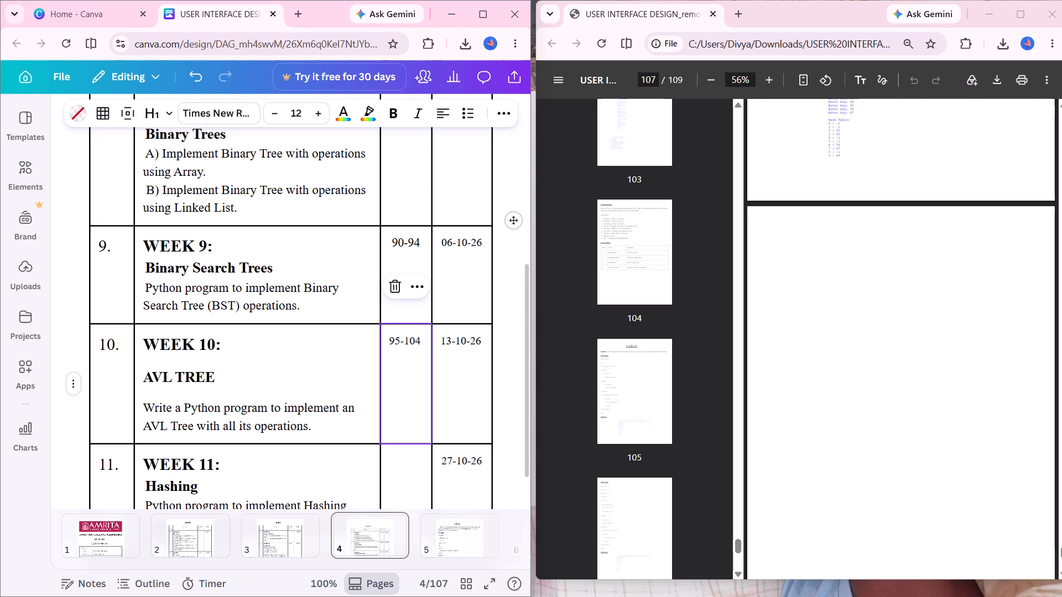
Enter 105-108 as the page range in the Week 11 Hashing row, consulting the PDF's last pages.
left_click(401, 459)
type("105")
key("minus")
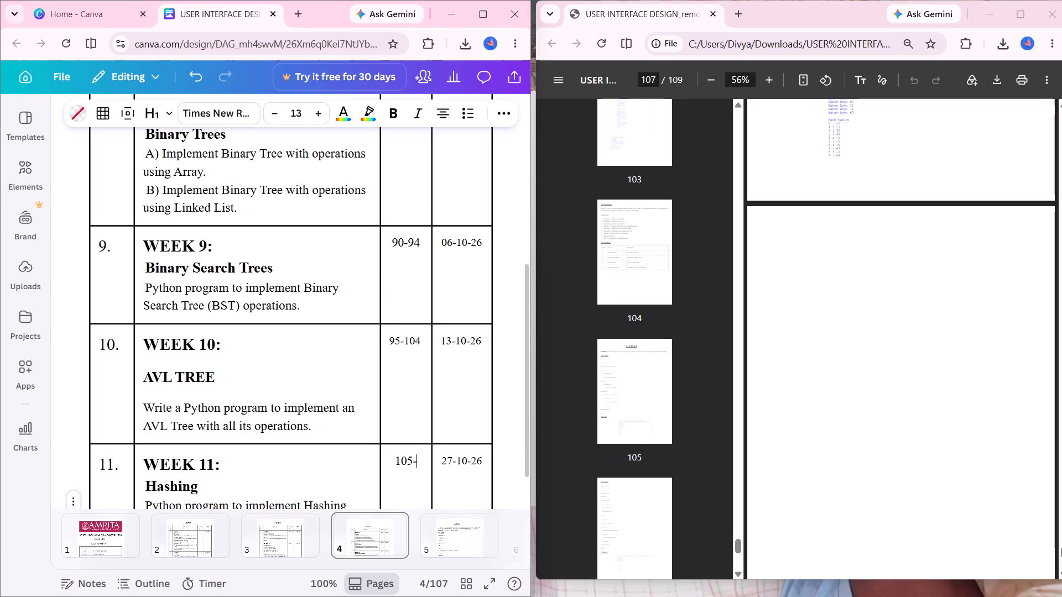
scroll(664, 458, "down", 7)
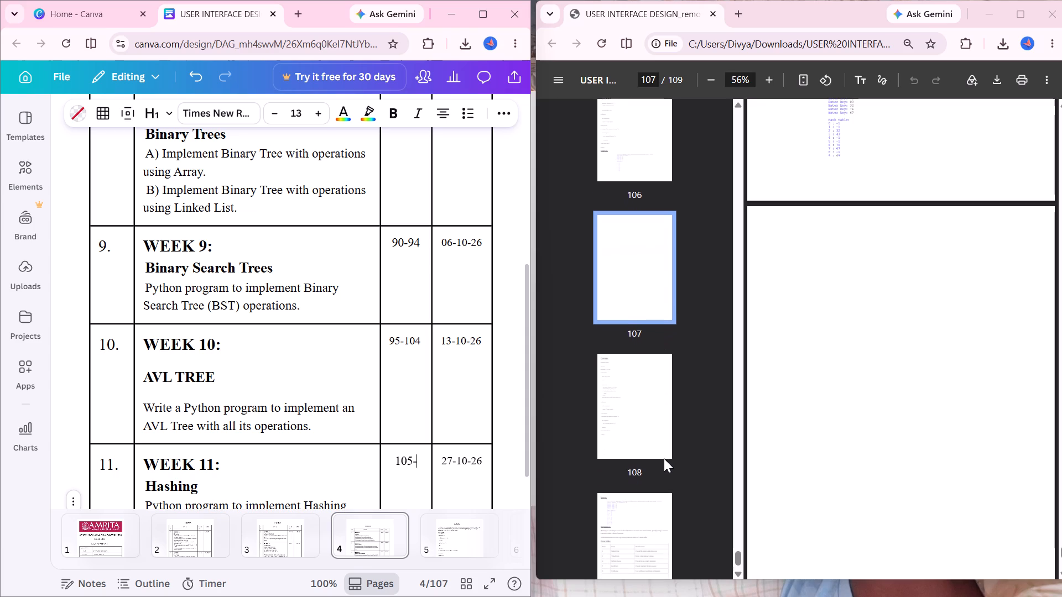
scroll(664, 458, "down", 2)
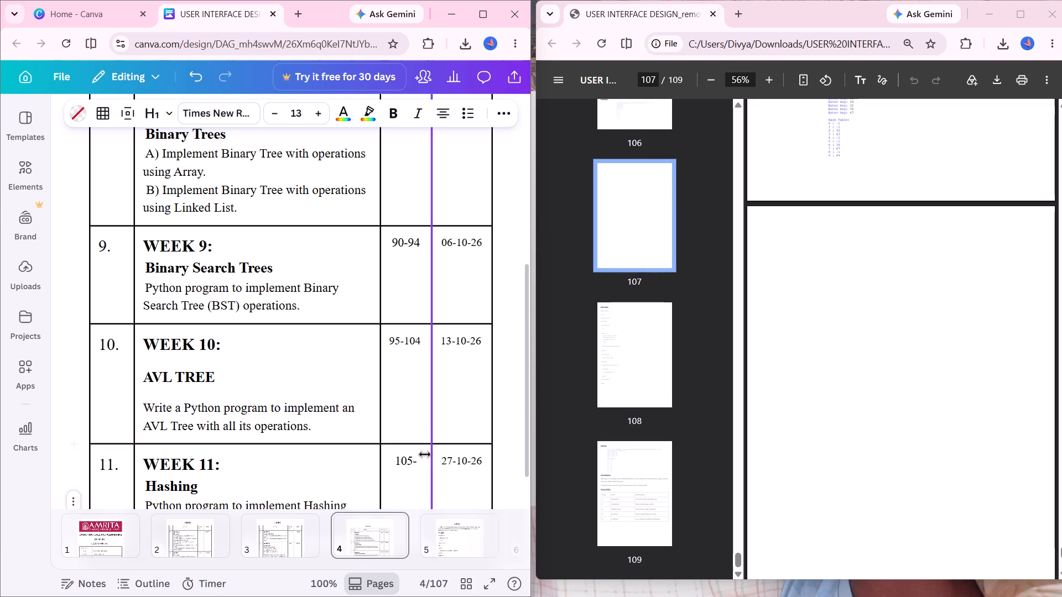
type("108")
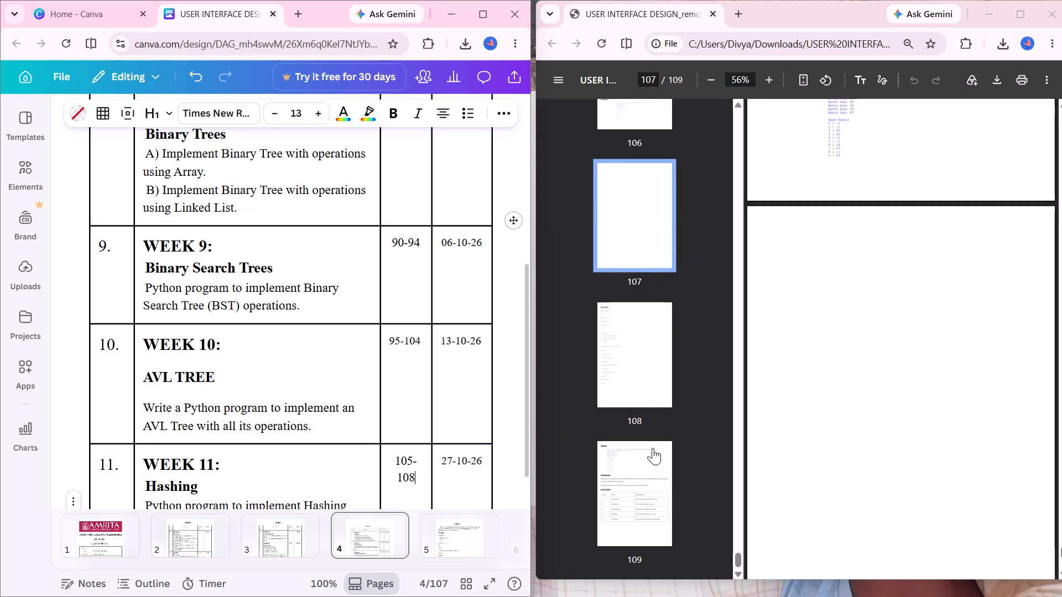
Recheck the final lab's pages in the PDF, and close the PDF.
scroll(645, 376, "up", 3)
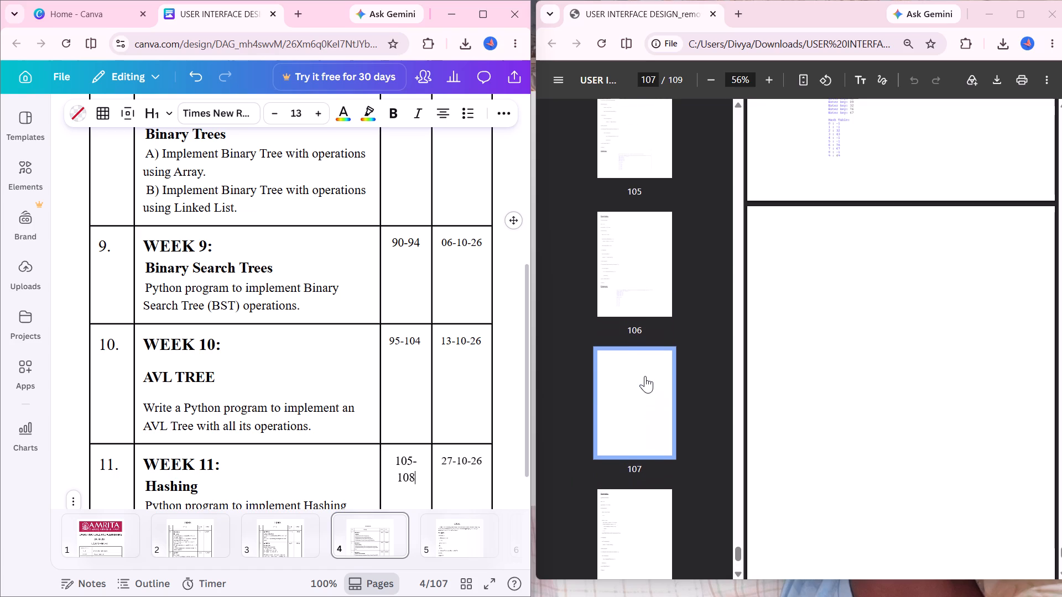
scroll(645, 376, "up", 2)
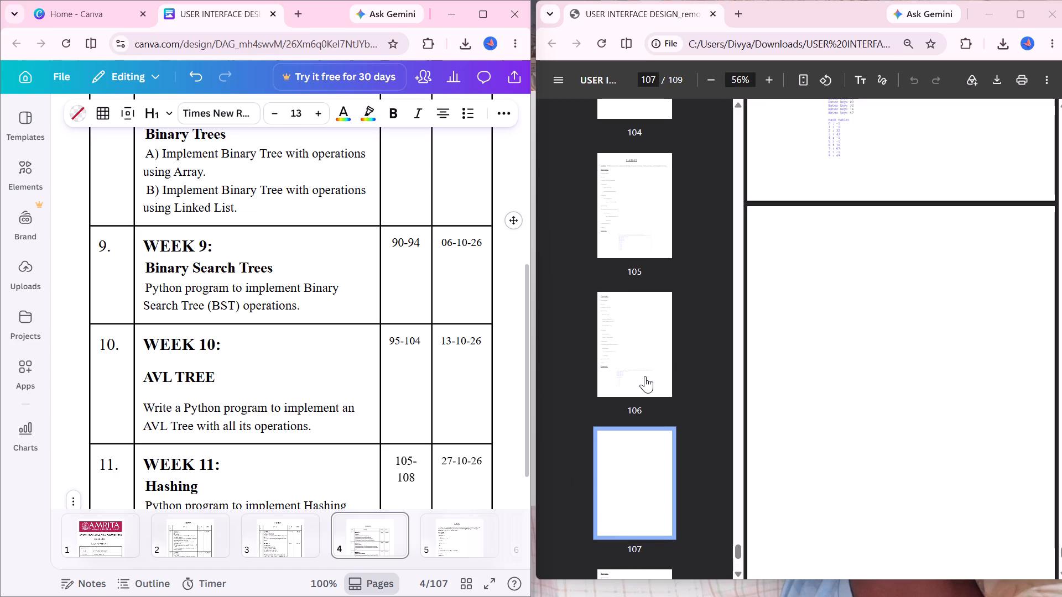
scroll(645, 376, "down", 8)
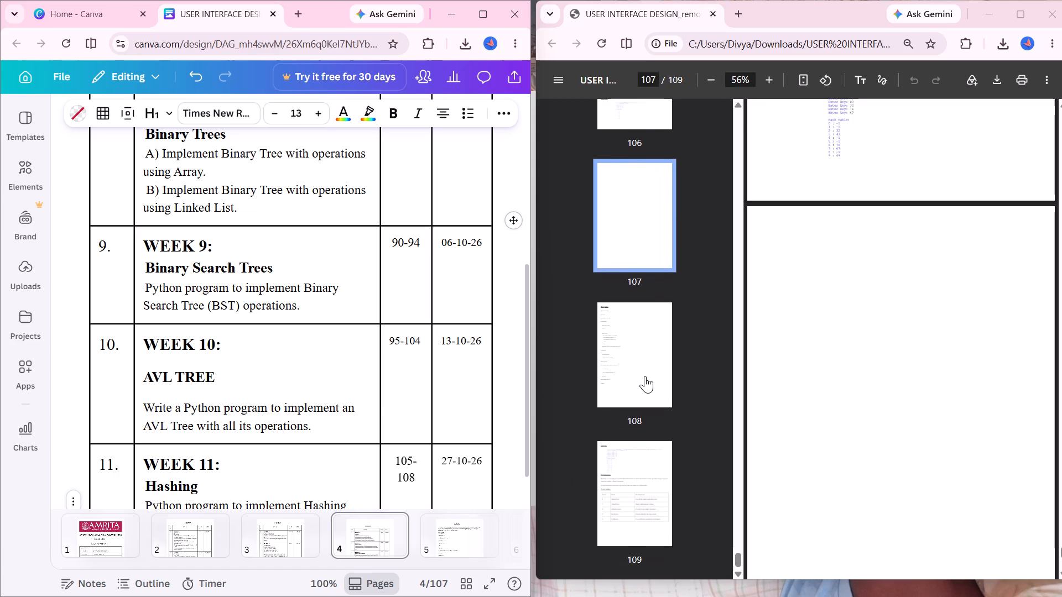
left_click(710, 15)
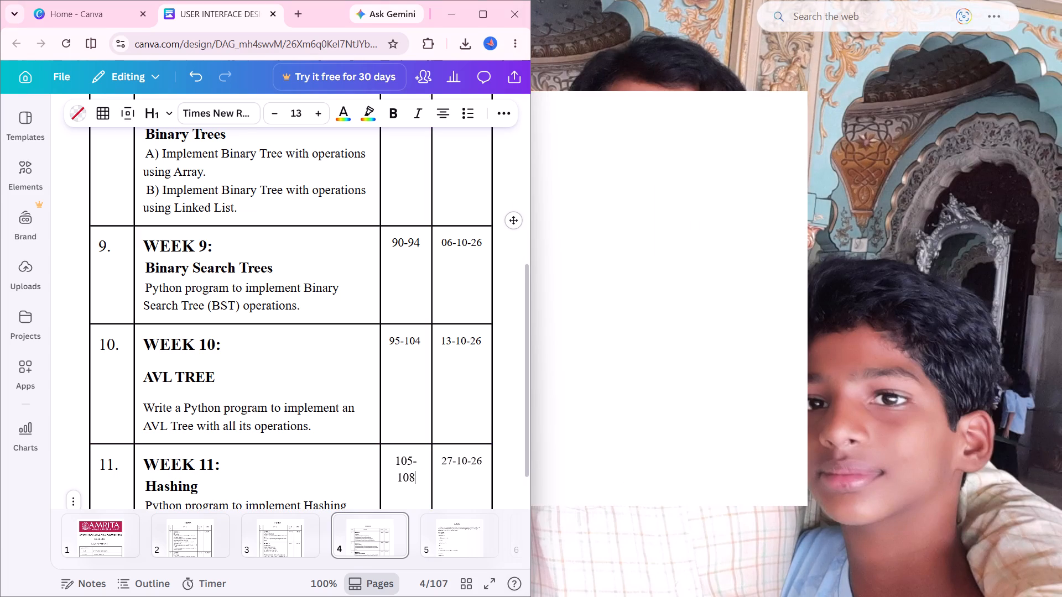
Reduce the font size of the Week 11 page range 105-108 to 10.
left_click_drag(419, 482, 392, 462)
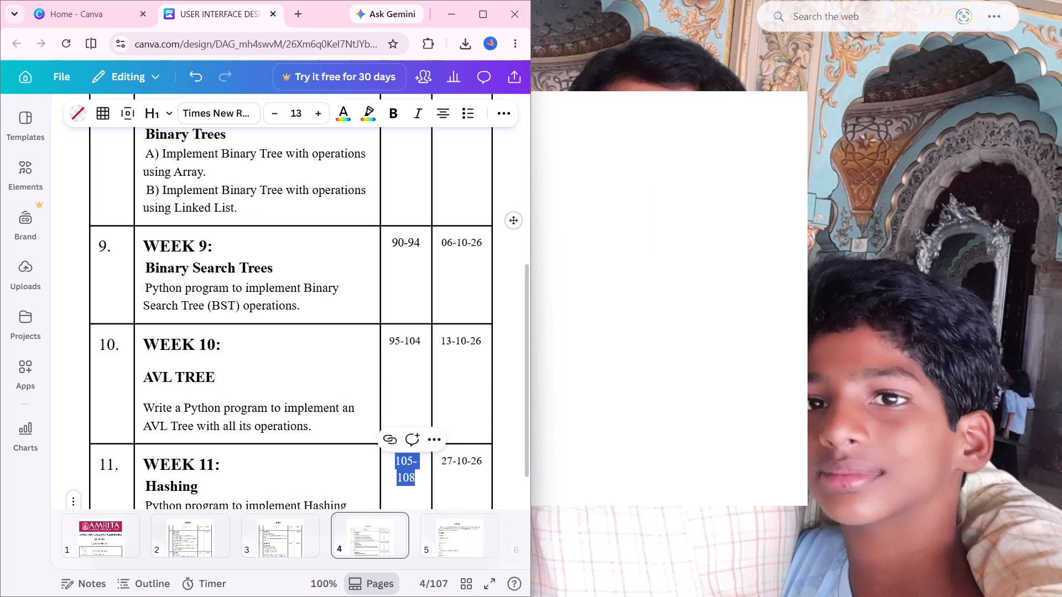
left_click_drag(392, 462, 392, 461)
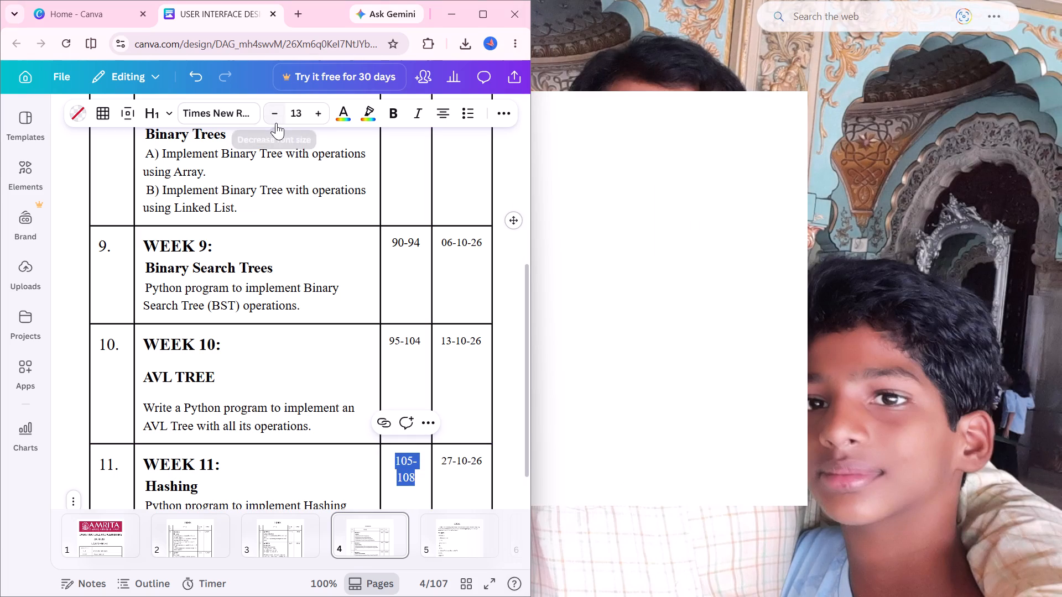
left_click(276, 123)
left_click(276, 123)
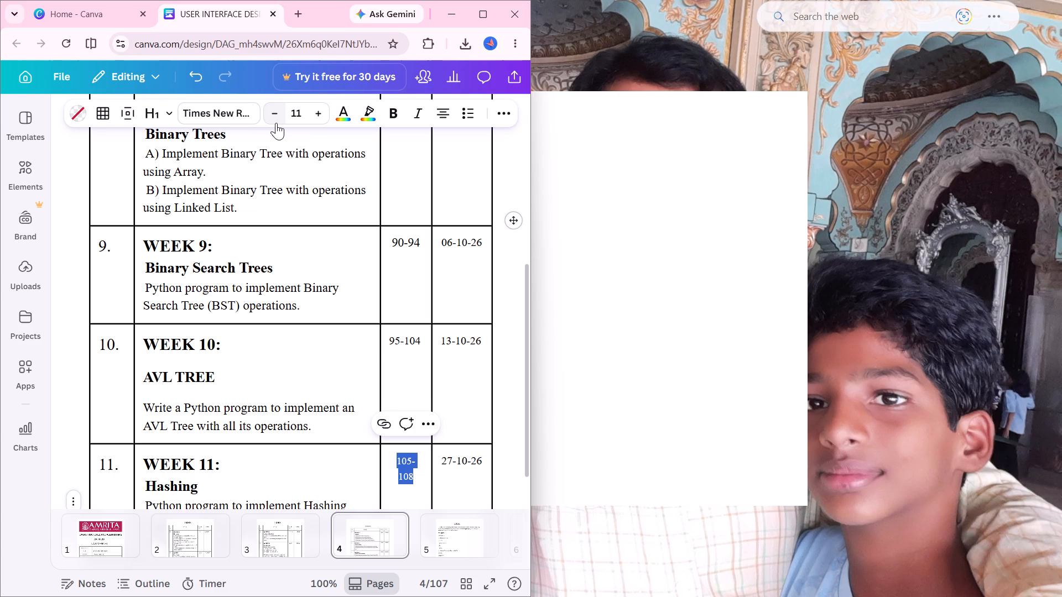
left_click(276, 123)
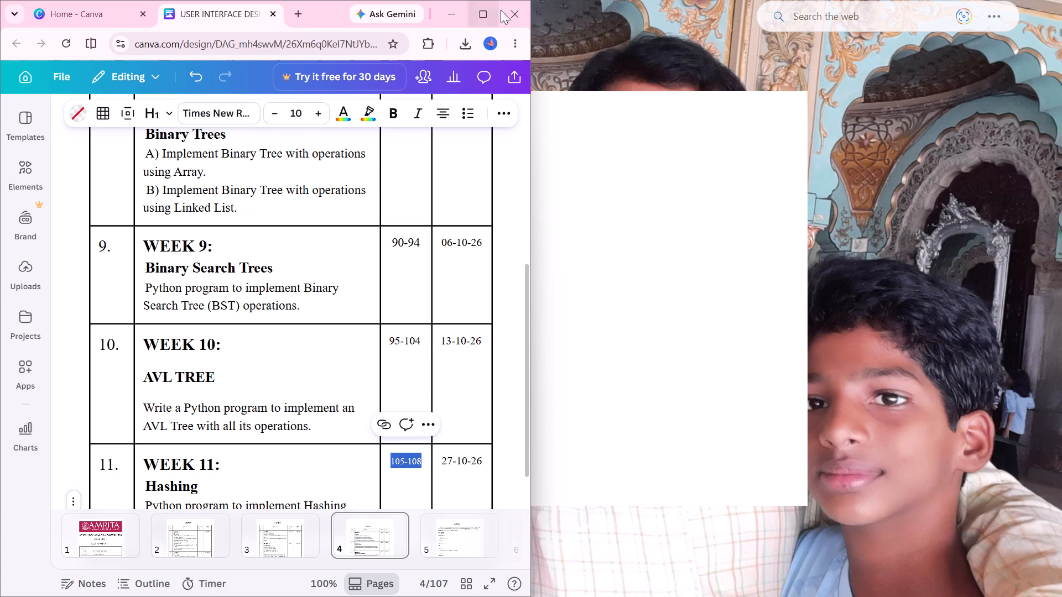
Maximize the browser window and set the font size of the Week 11 page range 105-108 to 11.
left_click(485, 8)
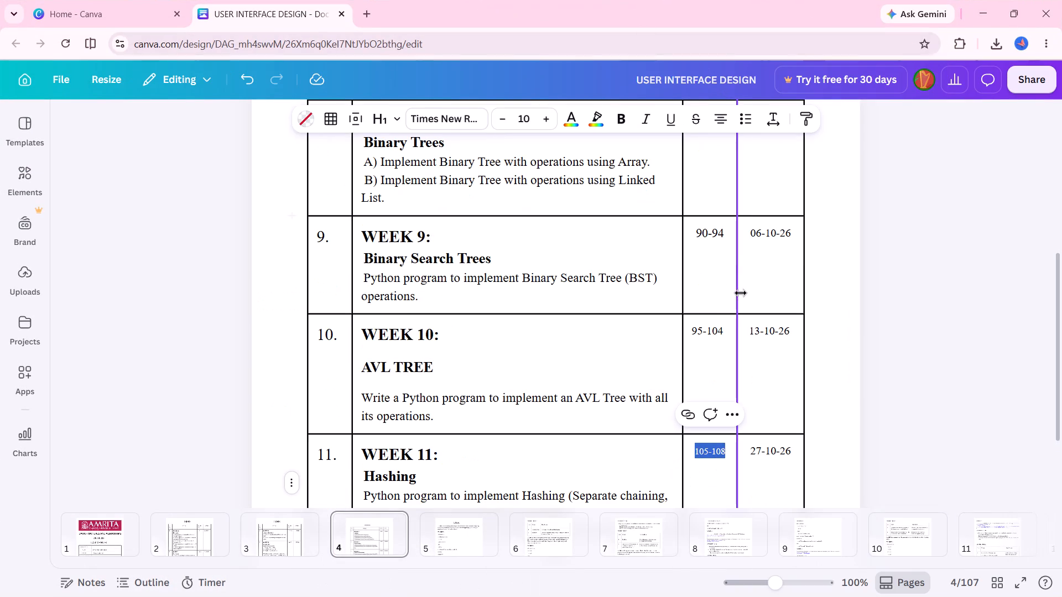
left_click(555, 116)
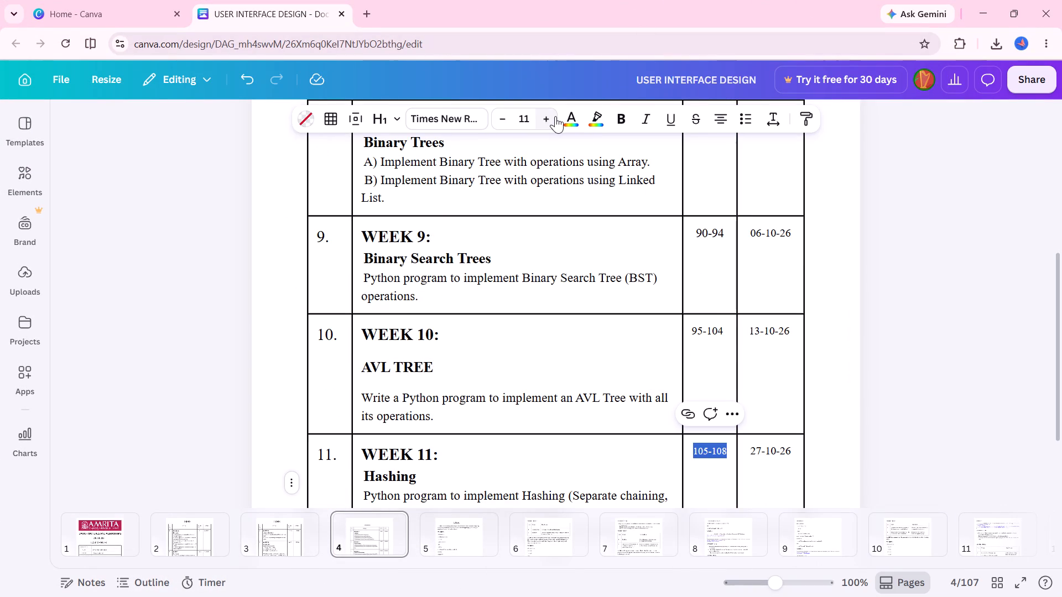
left_click(555, 116)
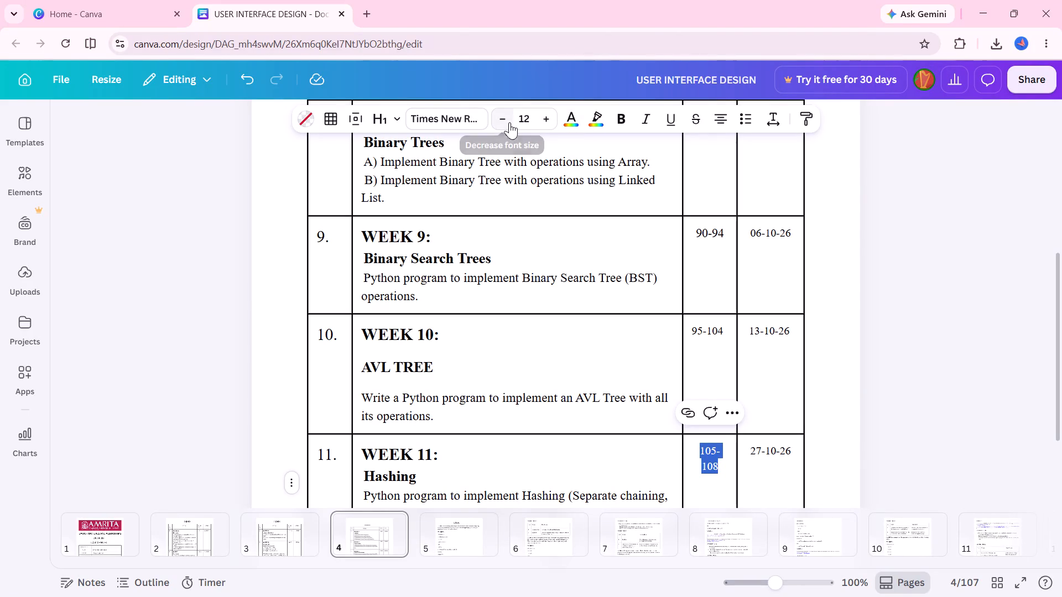
left_click(509, 122)
left_click(771, 352)
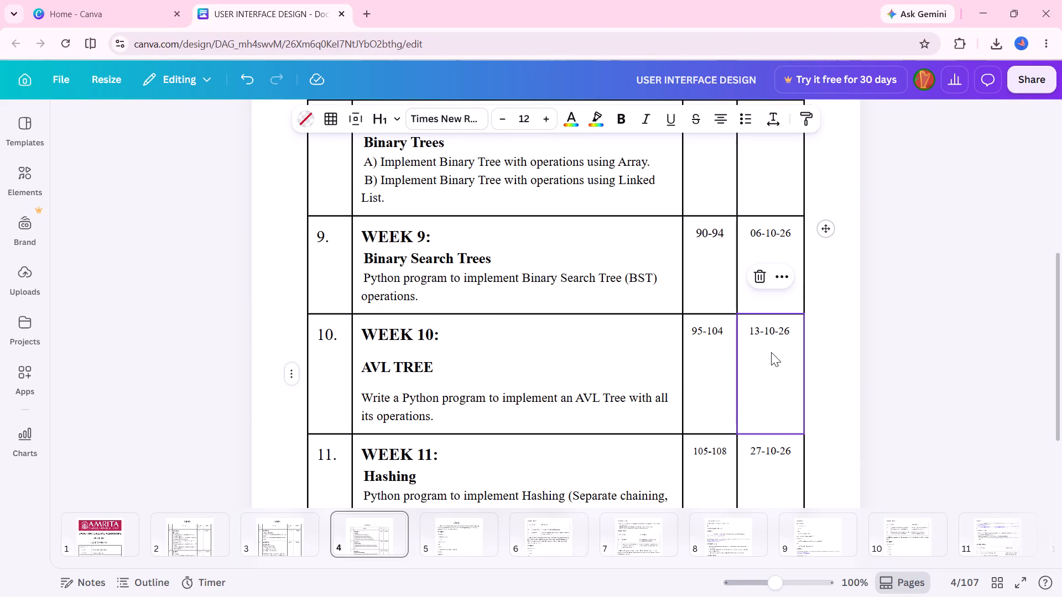
Insert a leading space before the Week 10 page range 95-104, and check the remaining index rows.
scroll(728, 263, "up", 2)
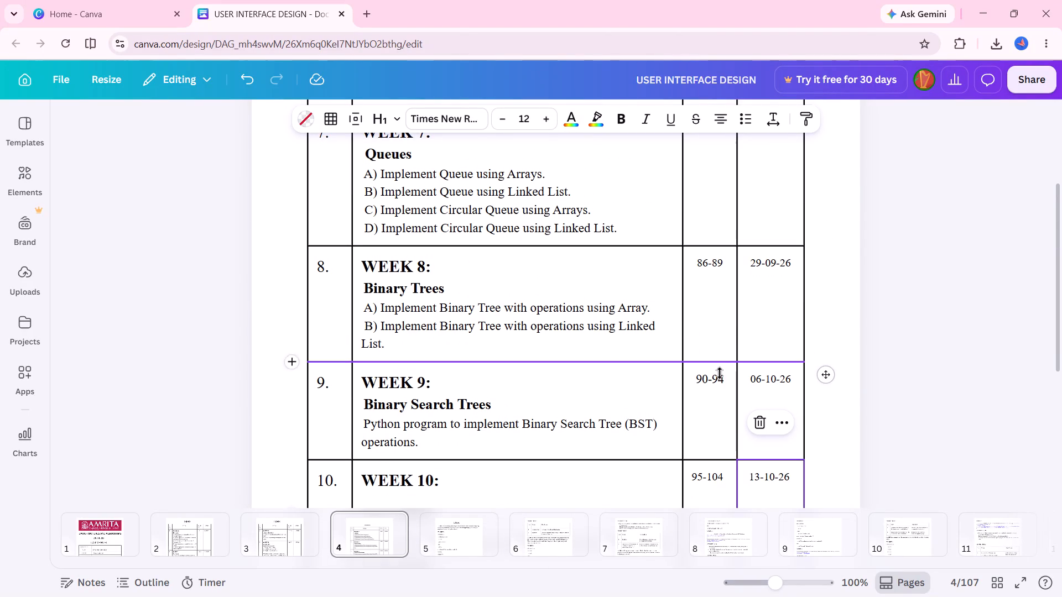
left_click(692, 474)
left_click(693, 477)
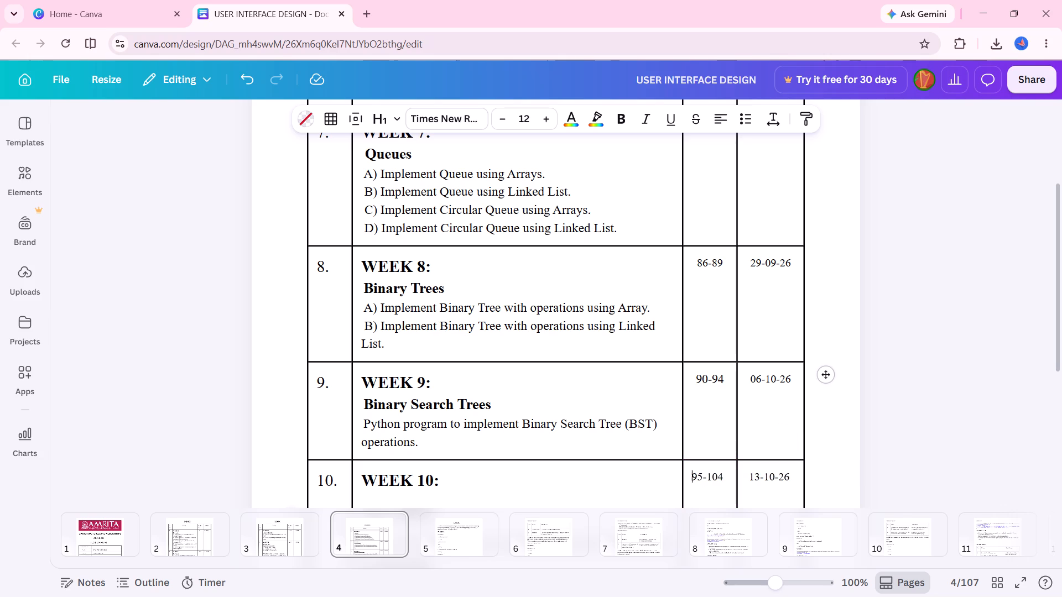
key("space")
scroll(695, 477, "down", 2)
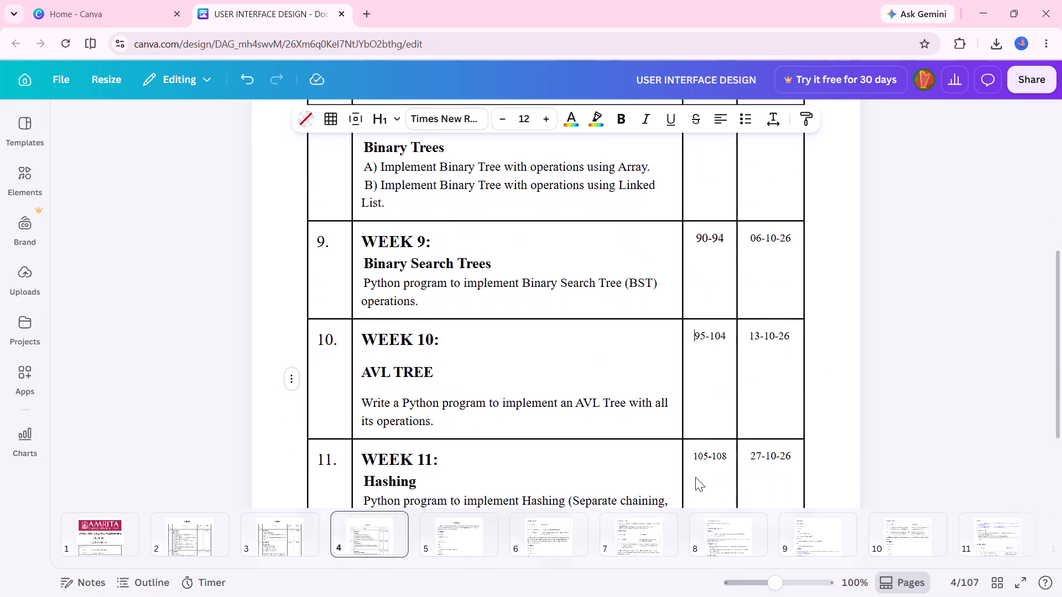
scroll(777, 459, "down", 4)
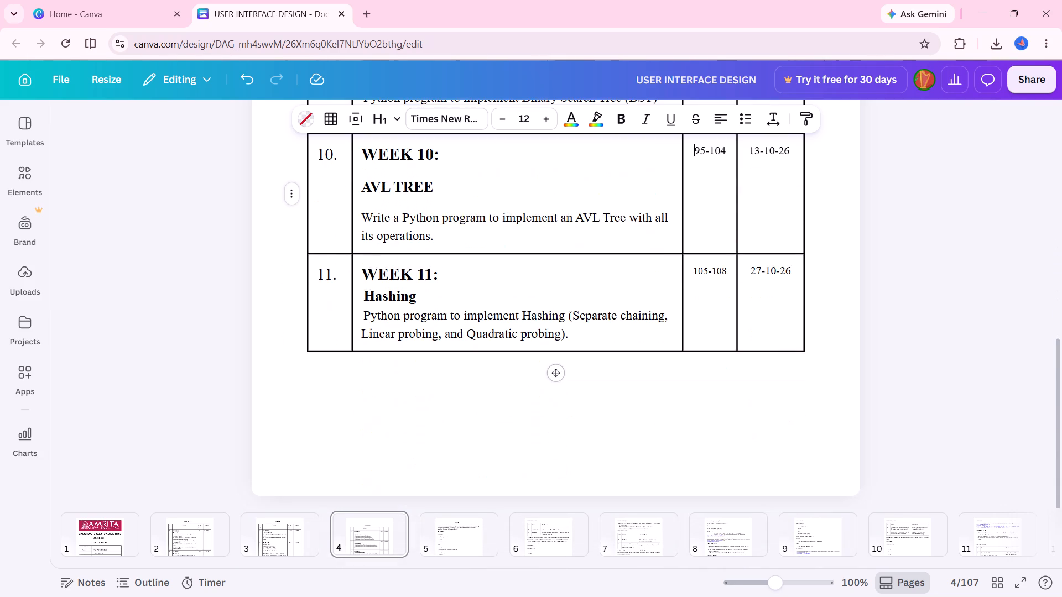
Download all pages of the design as a PDF with the Digital preset.
left_click(1000, 41)
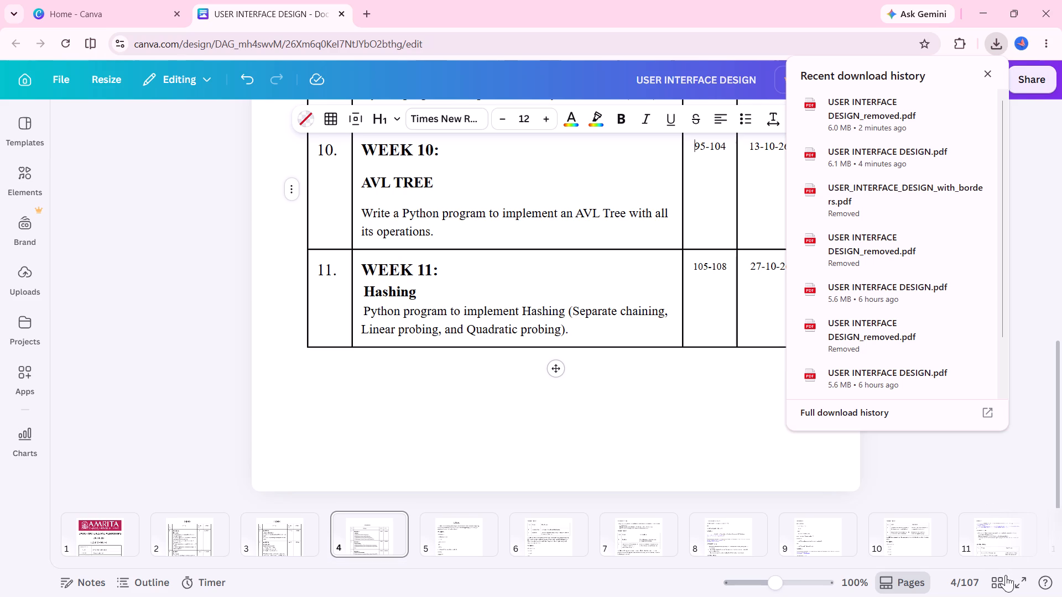
left_click(1045, 81)
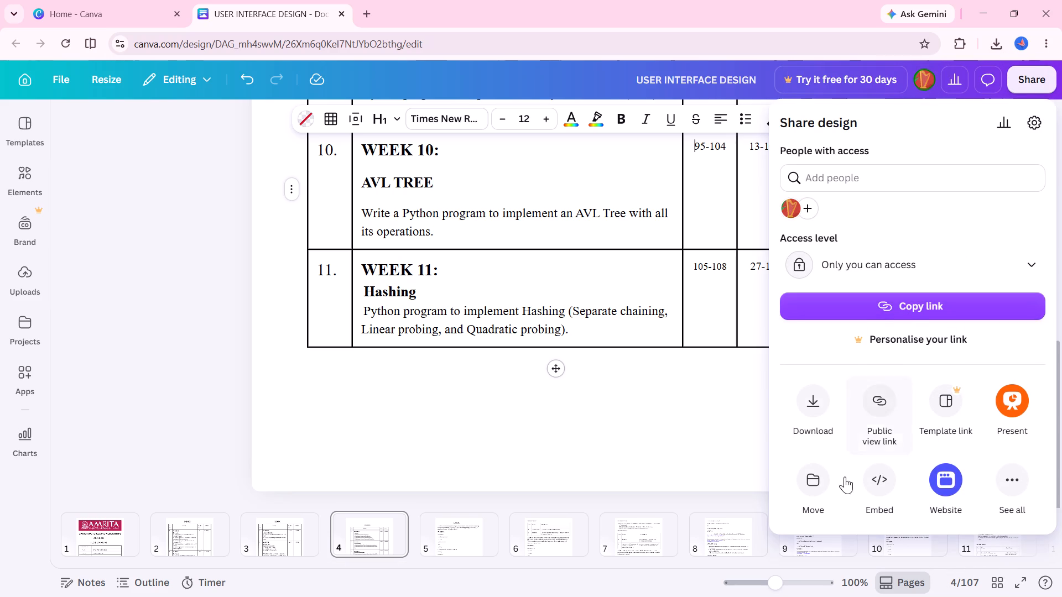
left_click(810, 411)
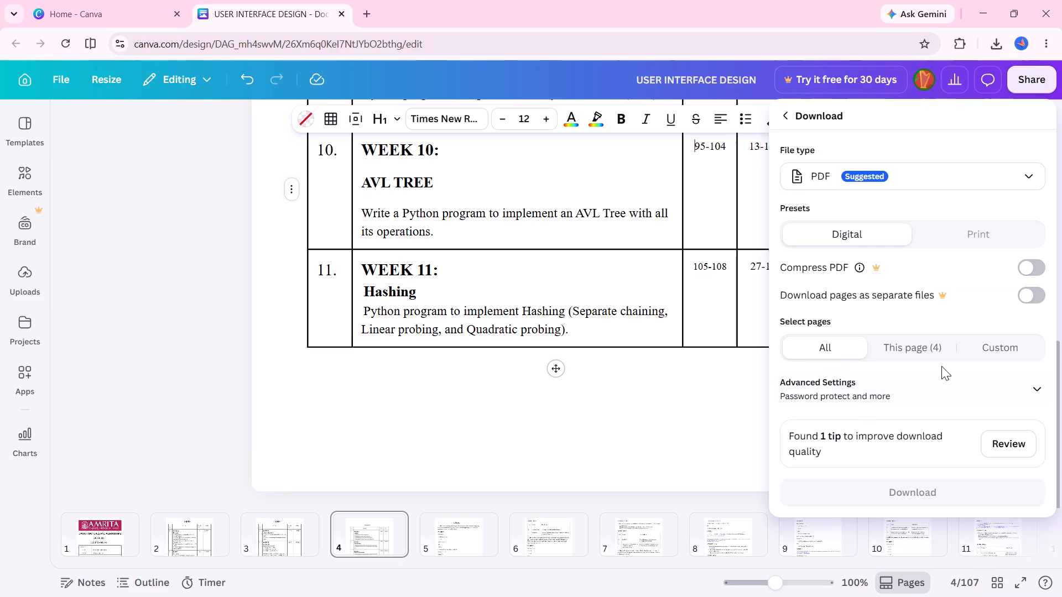
left_click(903, 485)
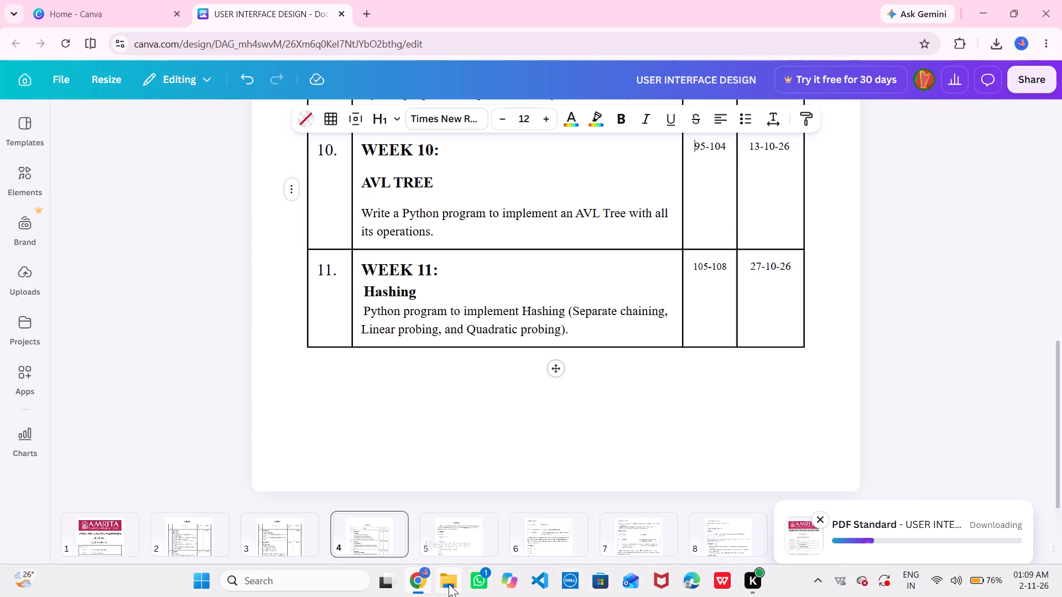
In File Explorer, delete the old USER INTERFACE DESIGN and USER INTERFACE DESIGN_removed PDFs from Downloads, and minimize the window.
left_click(449, 584)
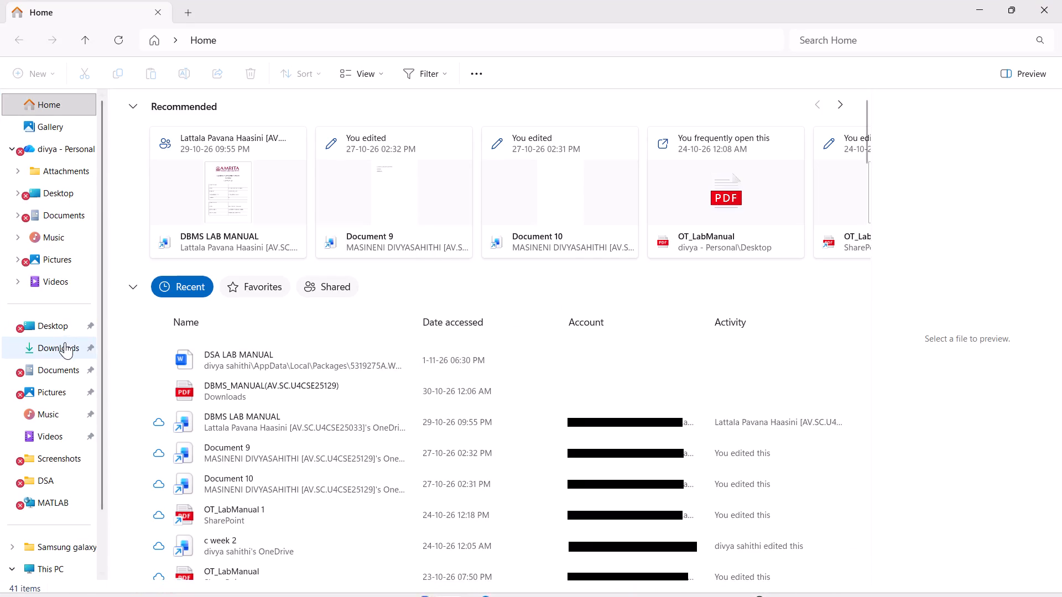
left_click(65, 342)
left_click_drag(567, 167, 572, 149)
left_click_drag(558, 153, 505, 141)
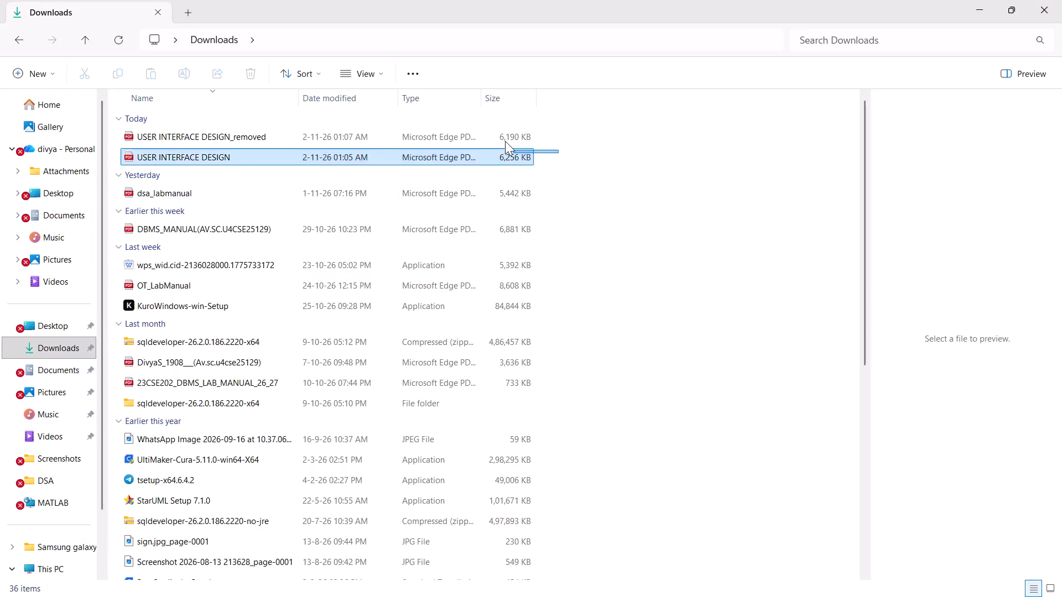
left_click_drag(505, 141, 502, 129)
left_click(252, 78)
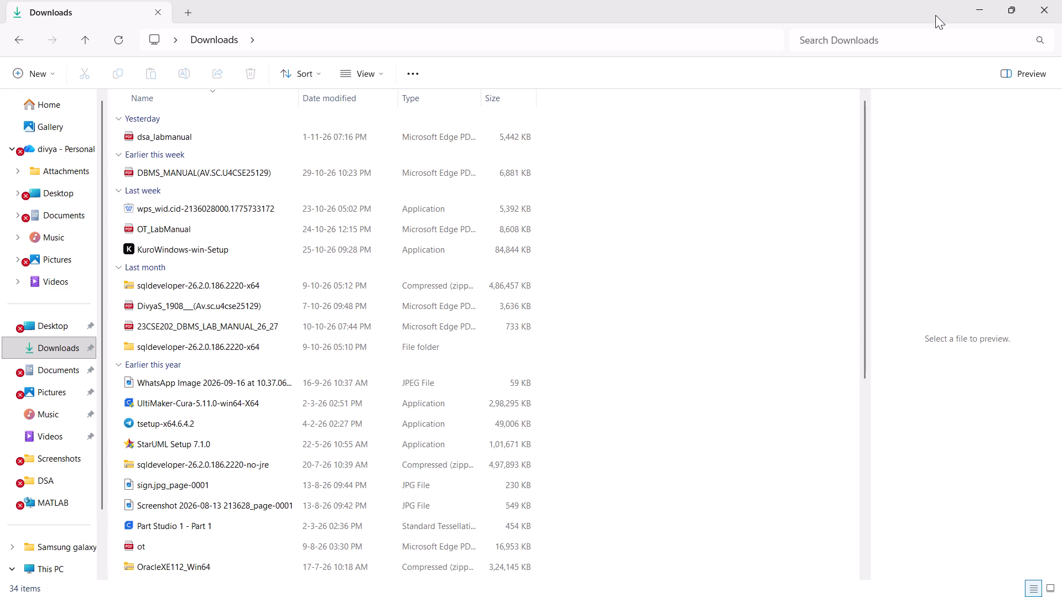
left_click(992, 12)
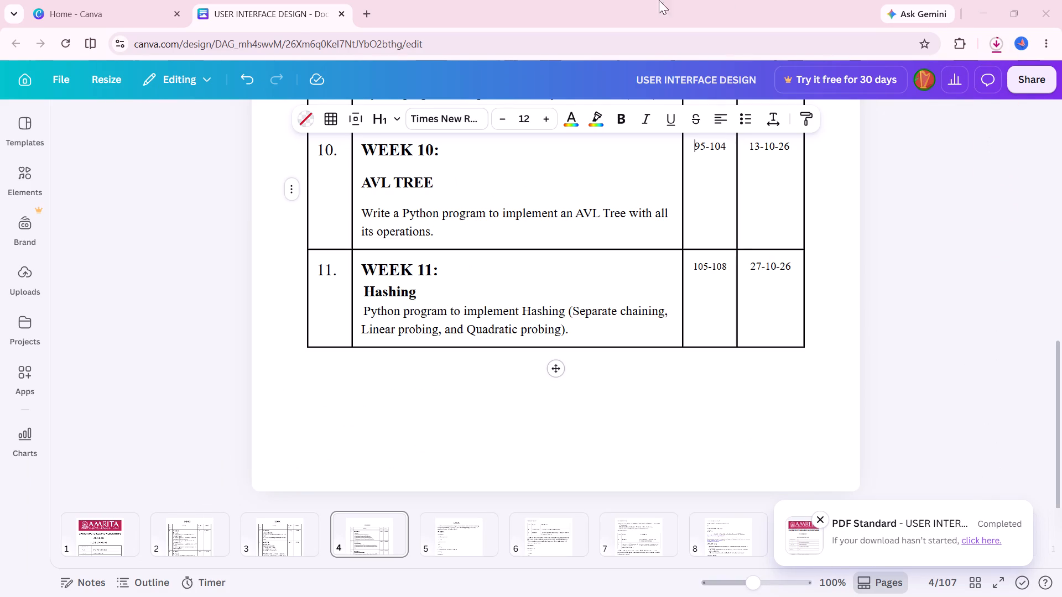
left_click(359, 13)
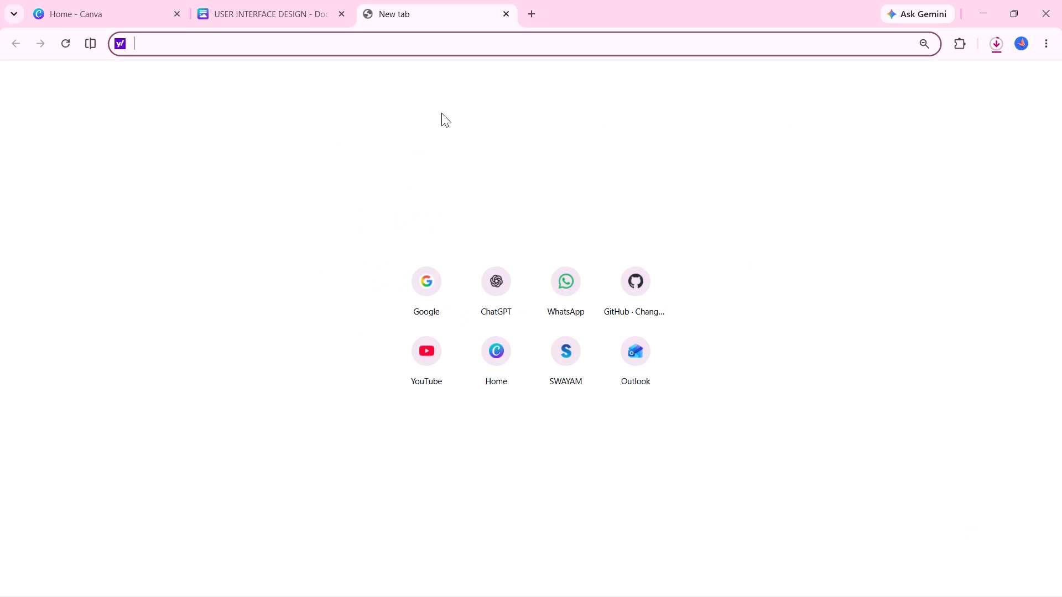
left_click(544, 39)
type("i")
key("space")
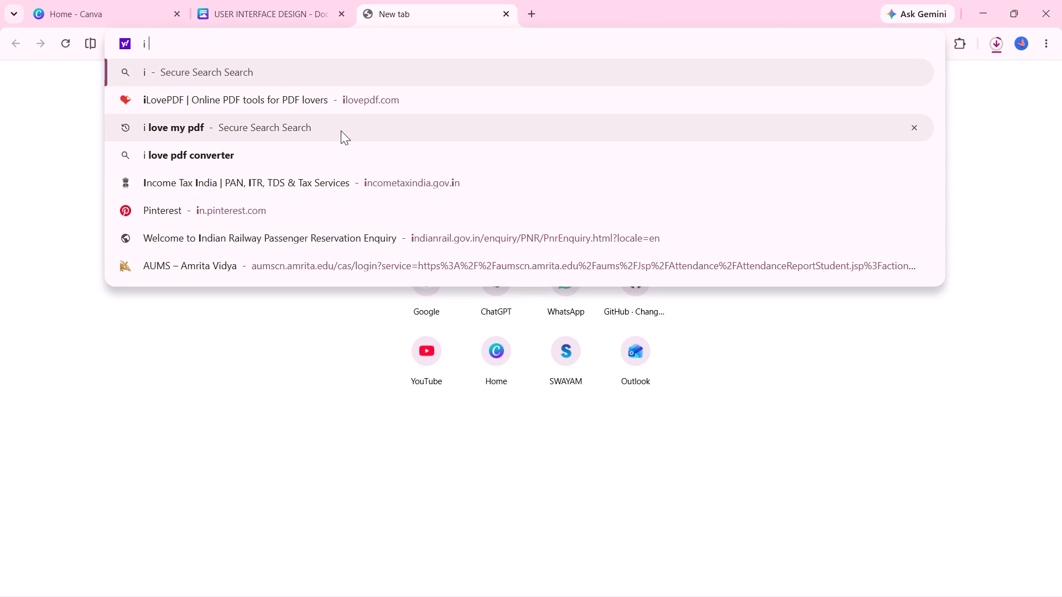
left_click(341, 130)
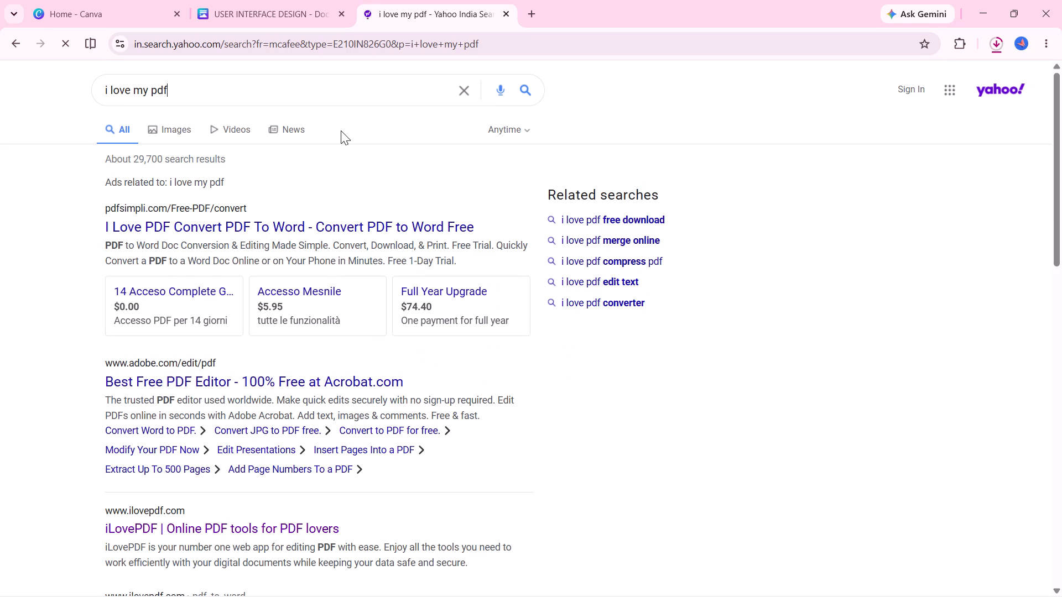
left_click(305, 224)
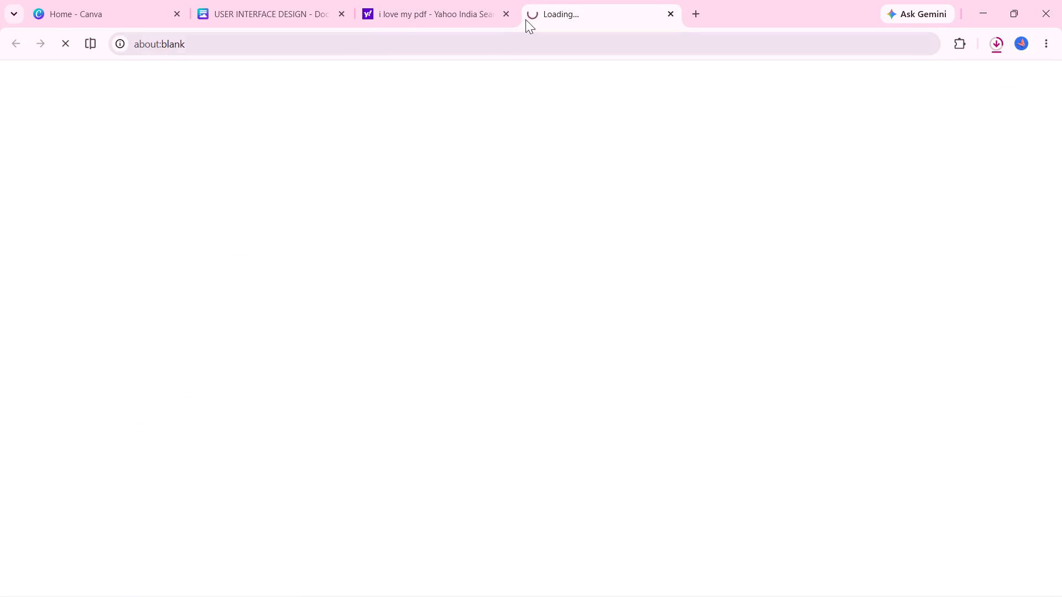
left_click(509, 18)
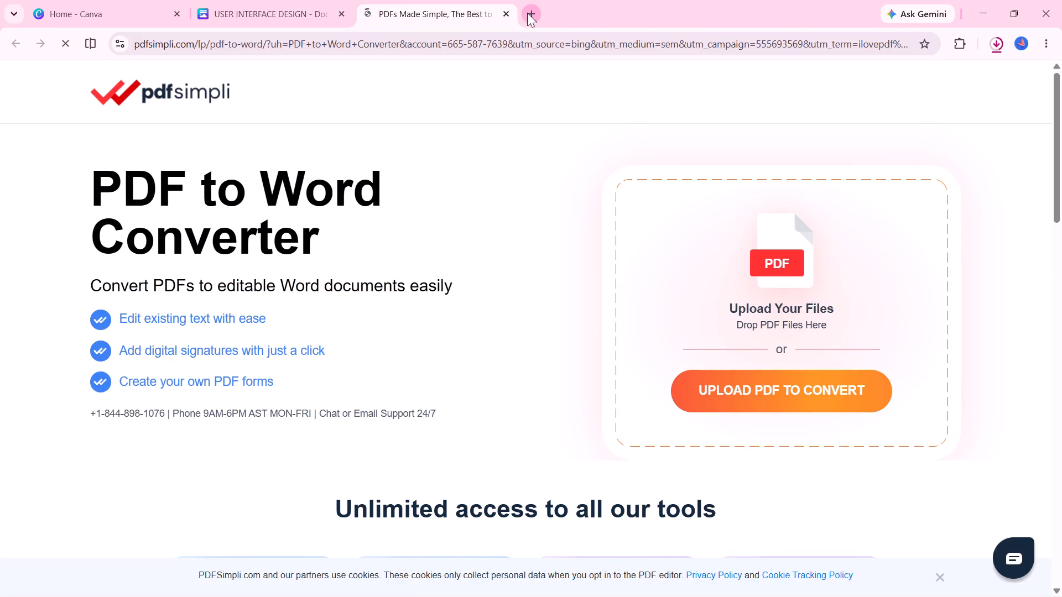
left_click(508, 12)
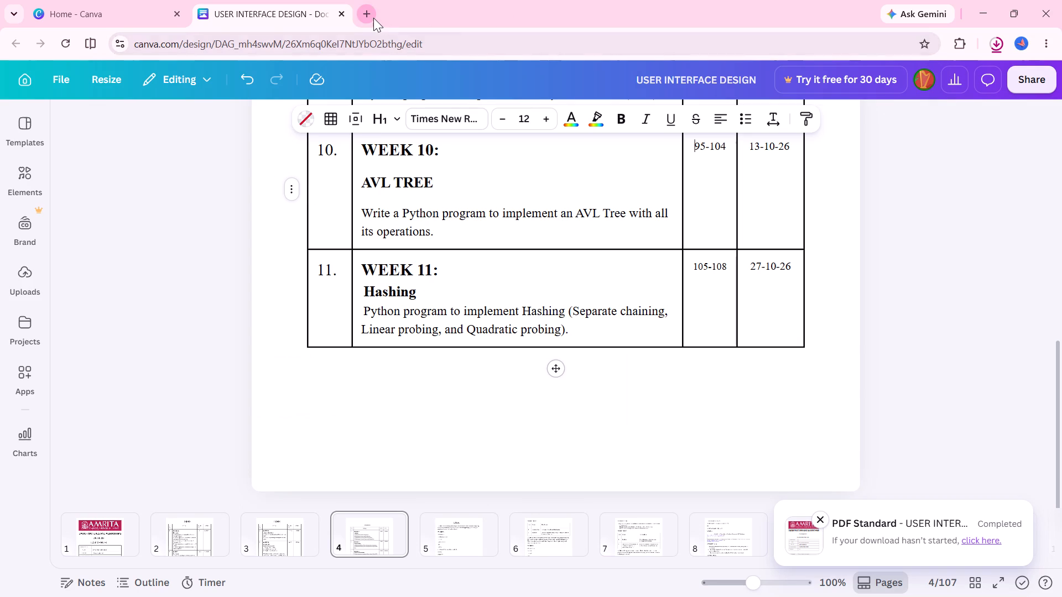
Open the iLovePDF site in a new browser tab and go to its Remove pages tool.
left_click(373, 18)
left_click(462, 44)
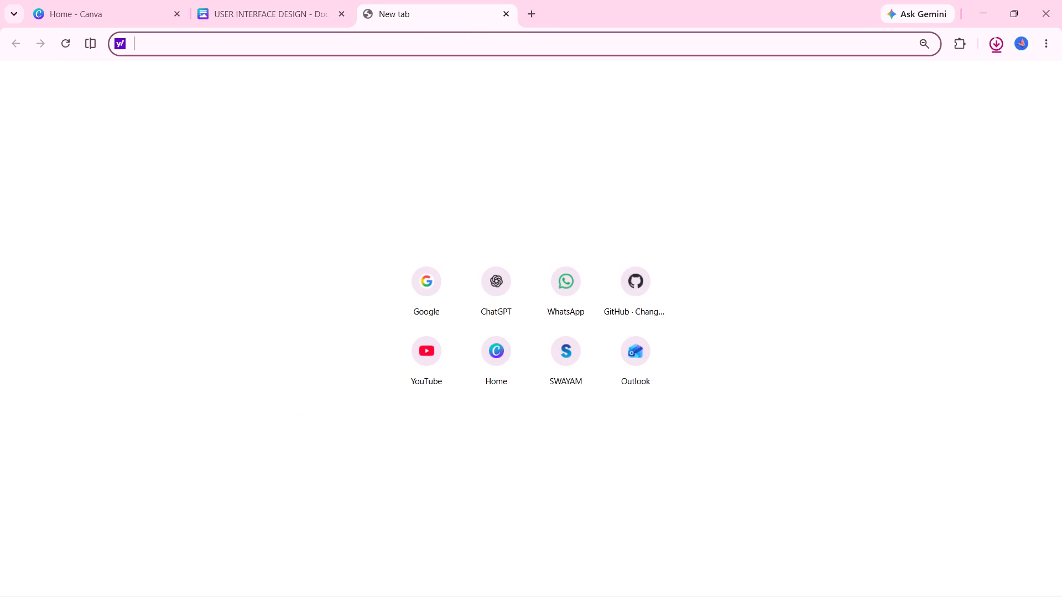
key("l")
key("backslash")
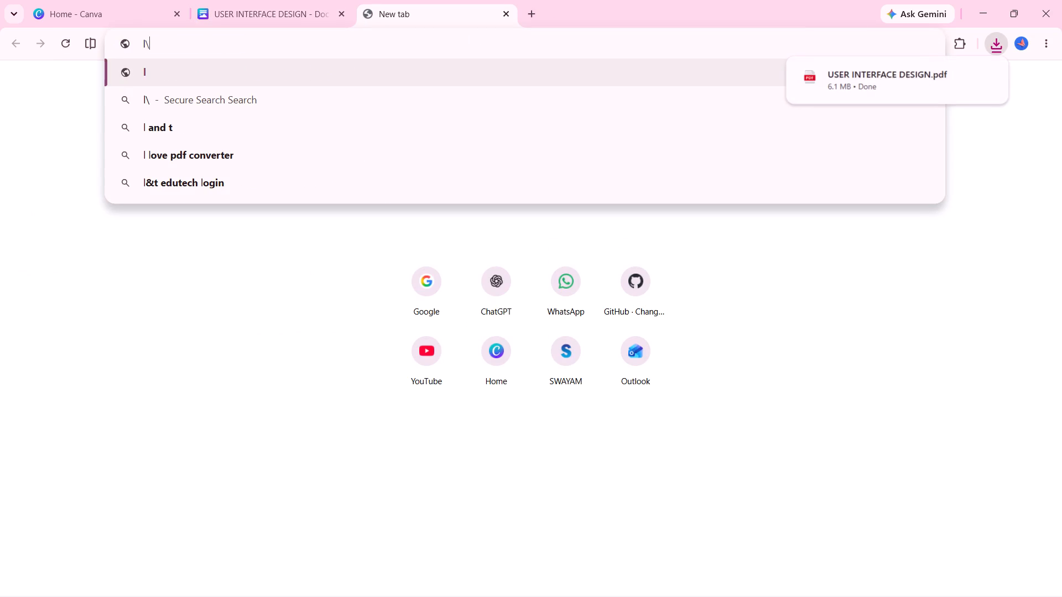
key("BackSpace")
key("BackSpace")
type("il")
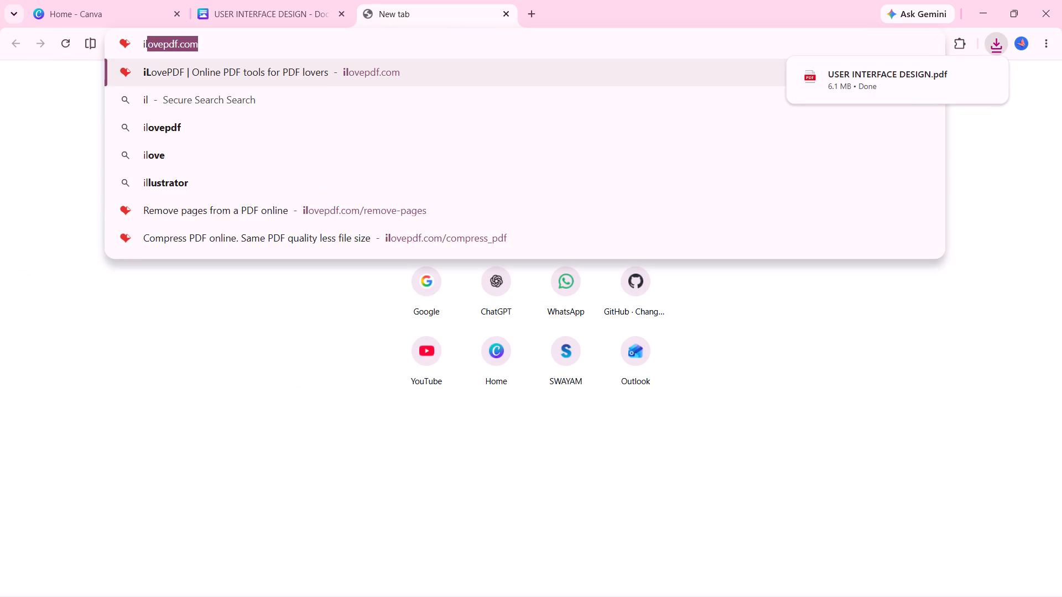
left_click(467, 68)
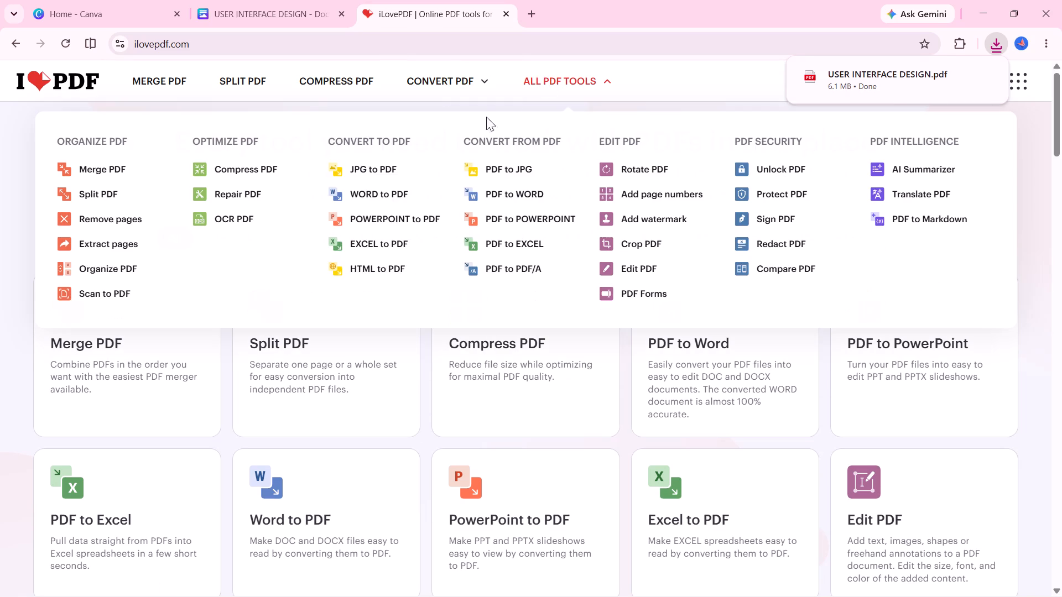
left_click(130, 213)
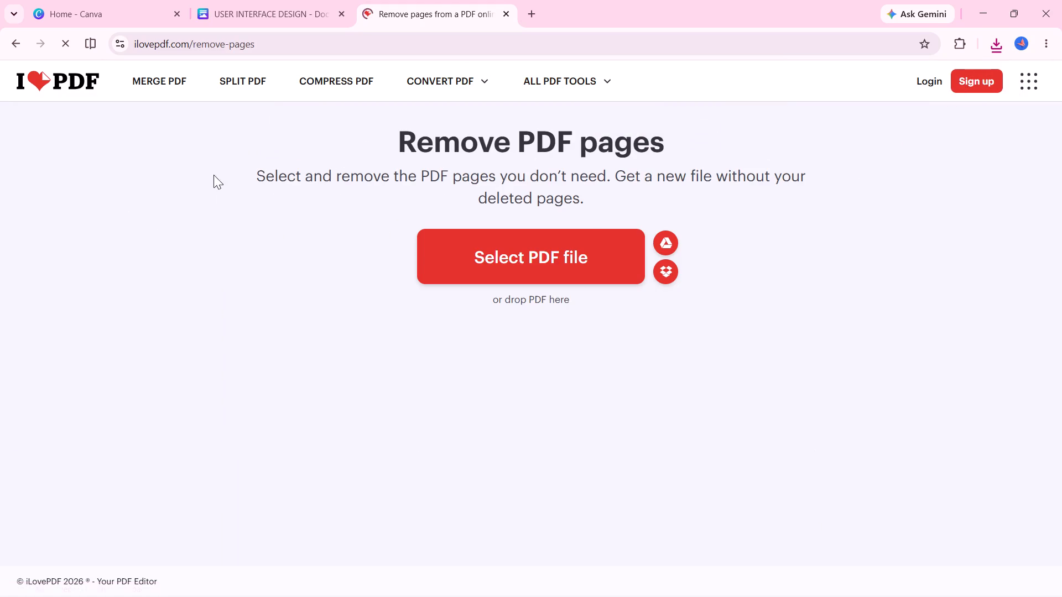
Load the USER INTERFACE DESIGN PDF from Downloads into the page removal tool.
left_click(585, 256)
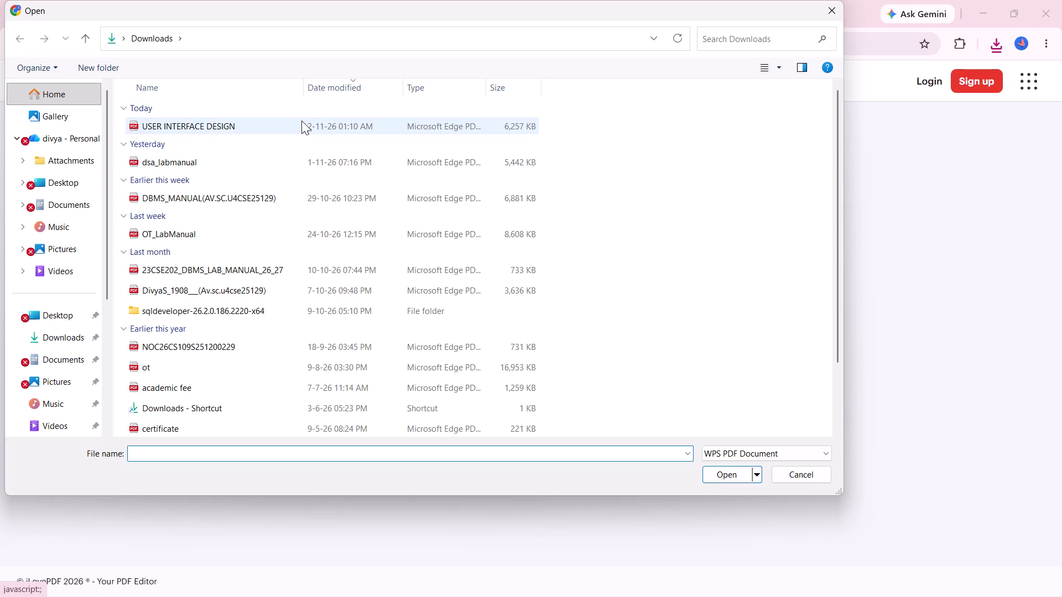
left_click(301, 121)
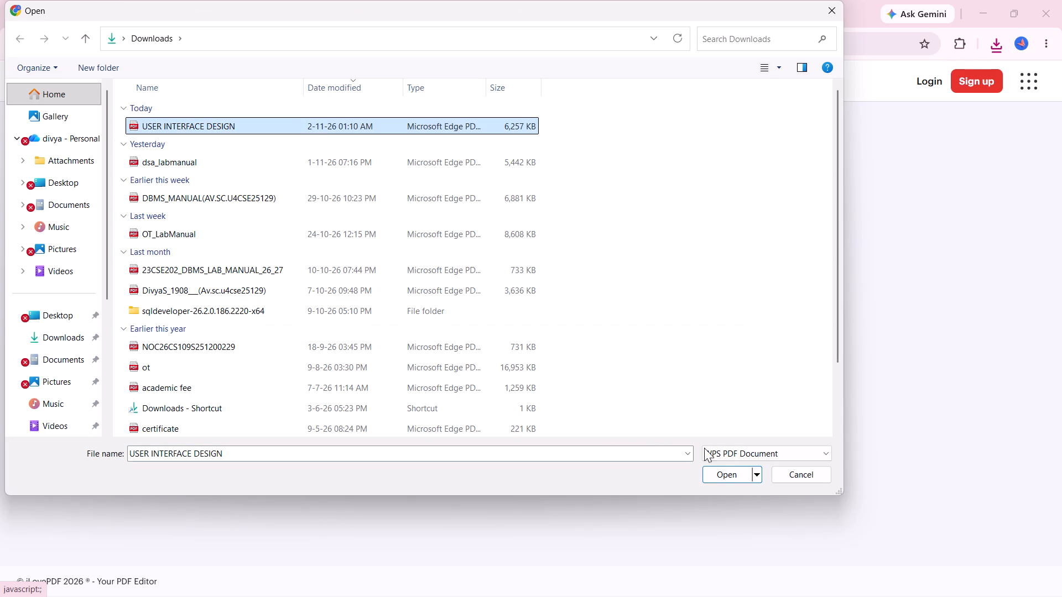
left_click(721, 468)
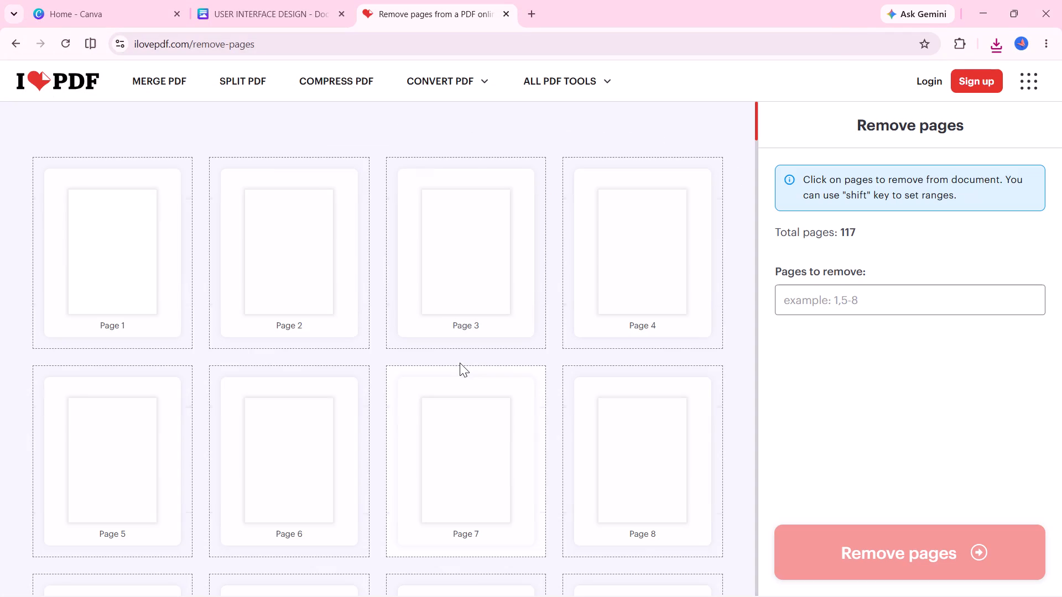
Mark blank pages 7 and 18 of the lab manual PDF for removal.
left_click(488, 427)
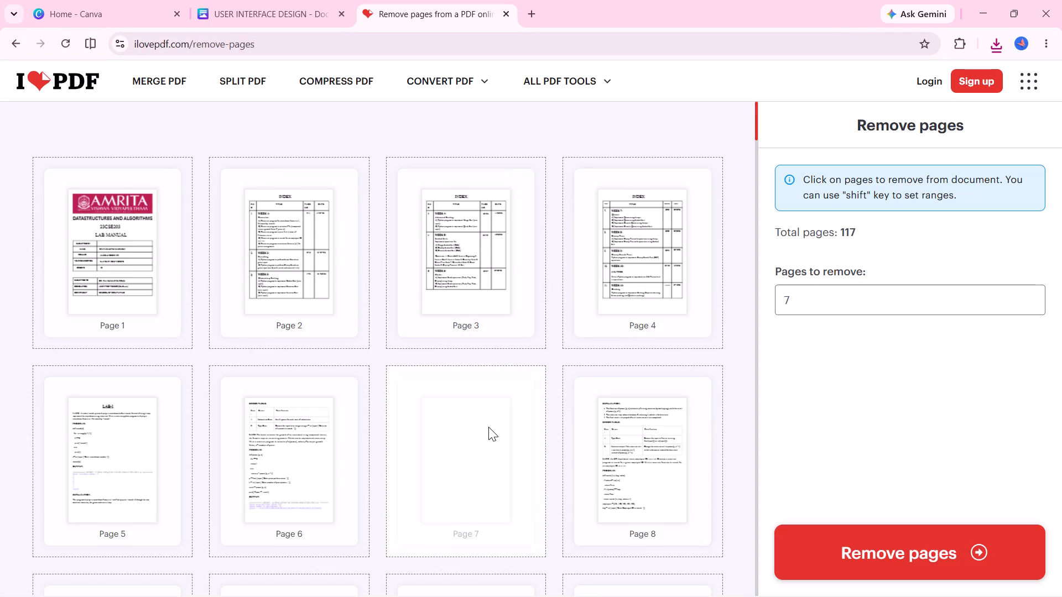
scroll(488, 427, "down", 4)
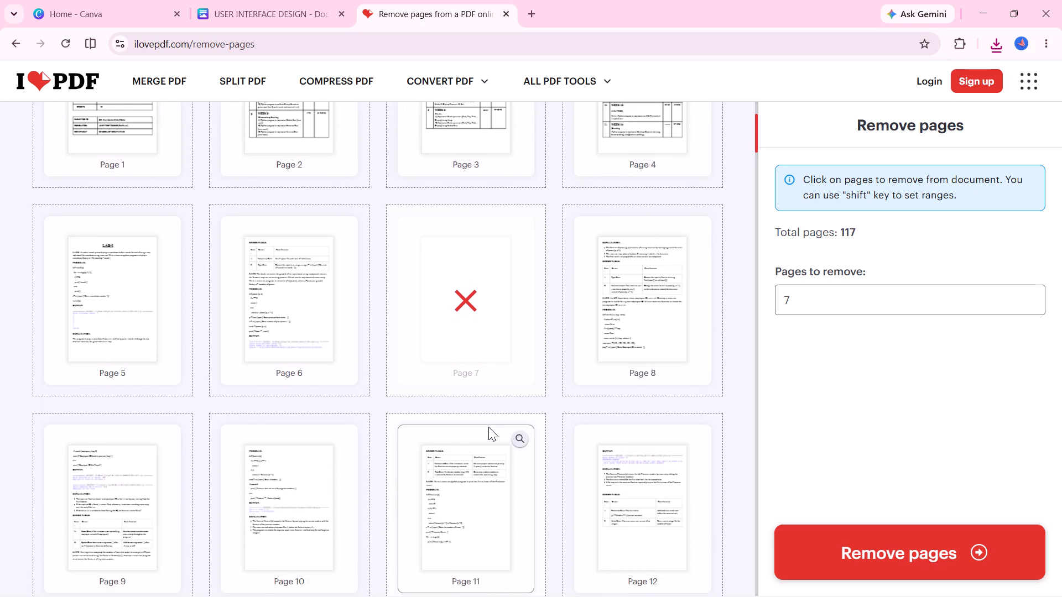
scroll(488, 427, "down", 5)
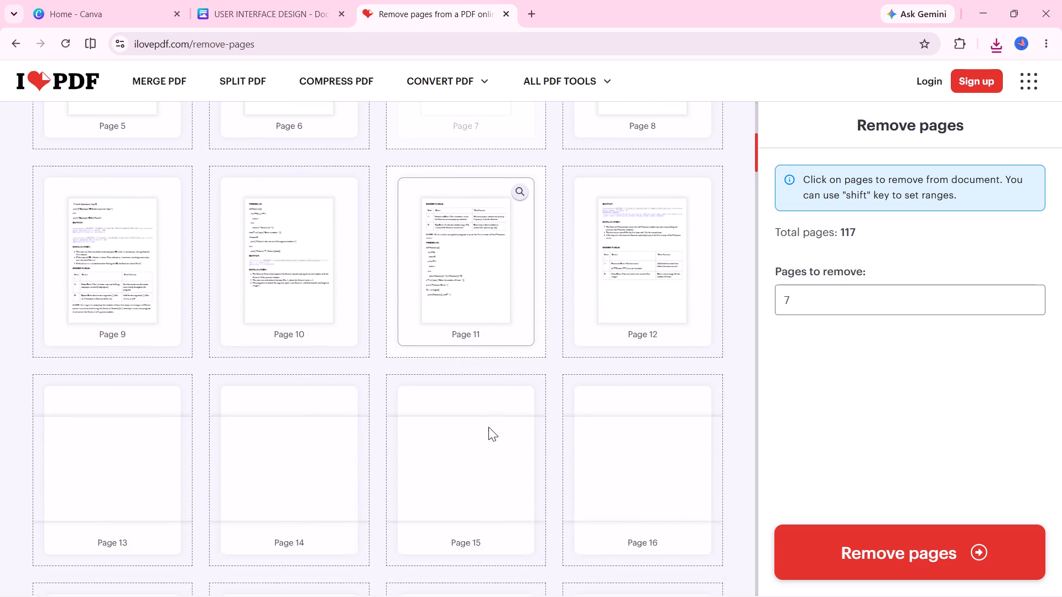
scroll(488, 427, "down", 5)
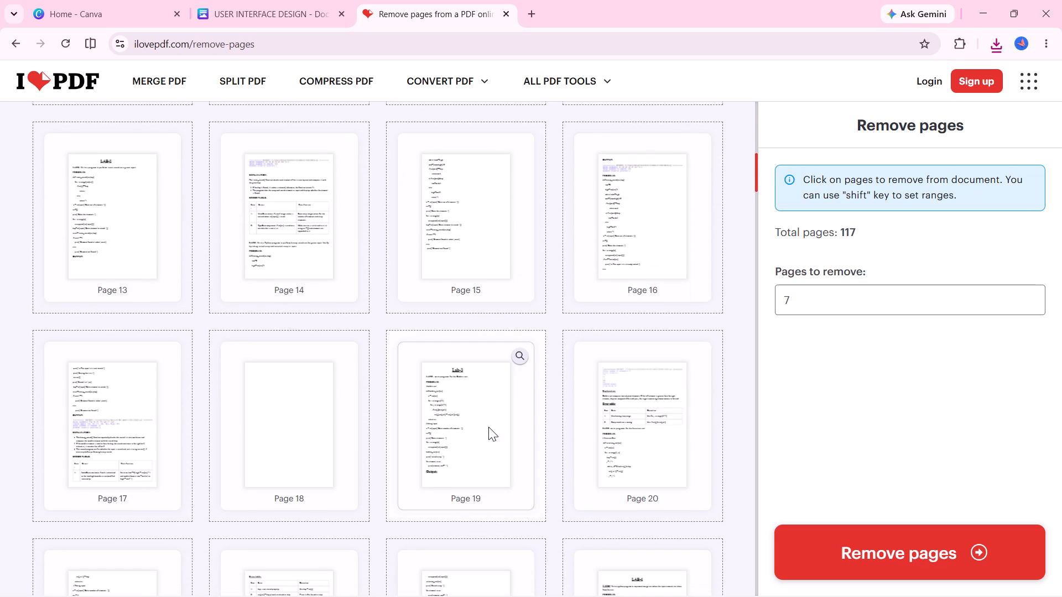
left_click(316, 449)
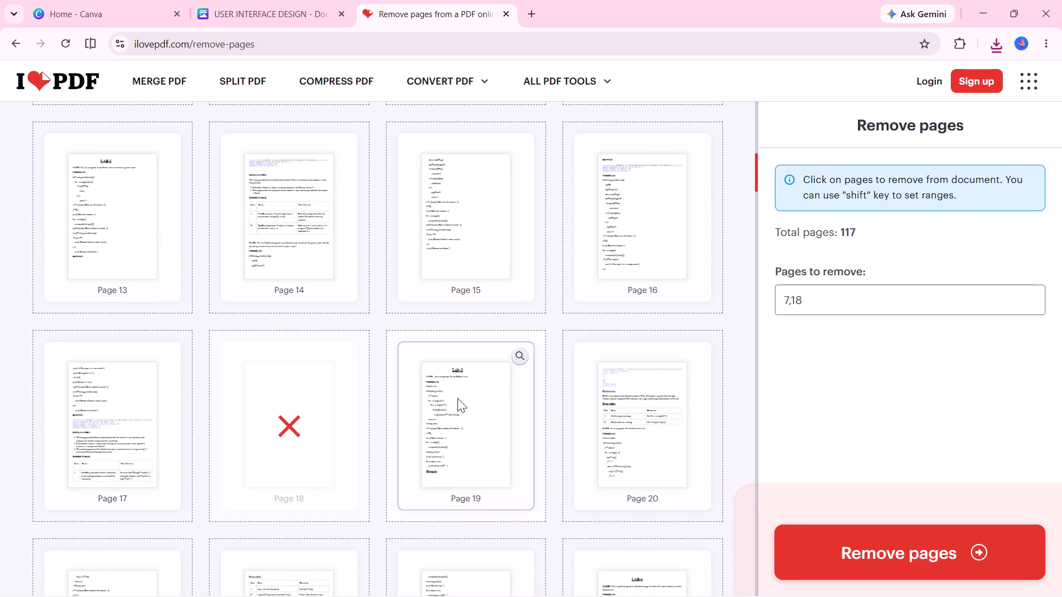
Check the pages after page 18 for blanks and mark blank page 80 for removal.
scroll(424, 430, "down", 2)
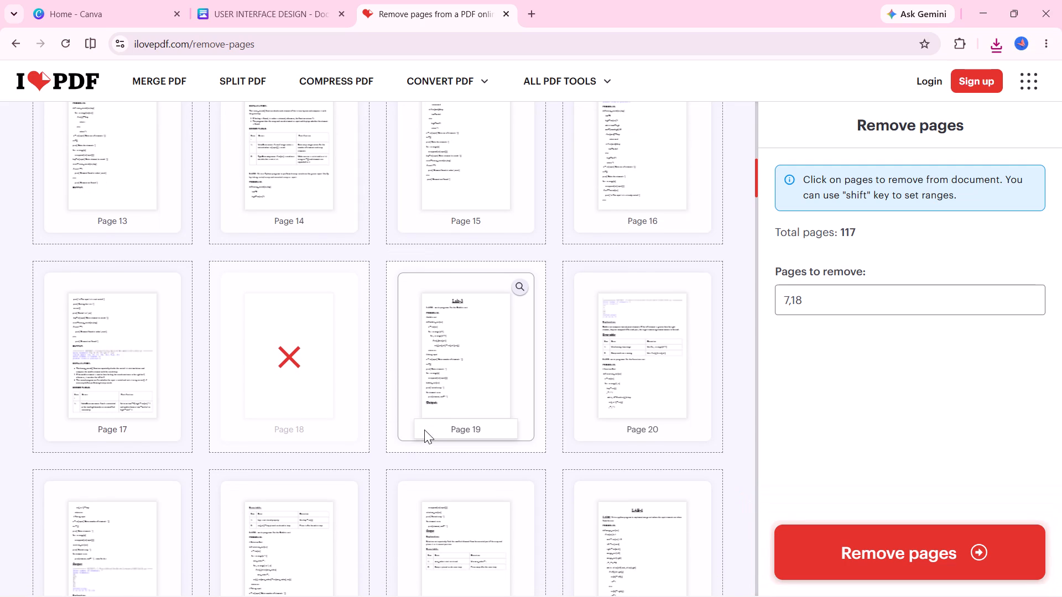
scroll(424, 430, "down", 5)
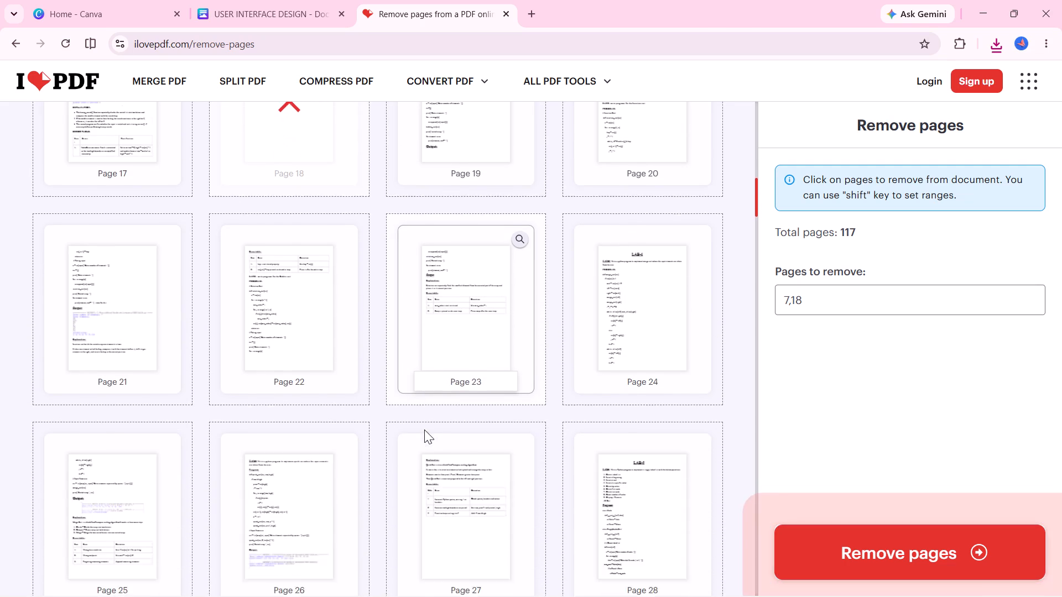
scroll(424, 430, "down", 7)
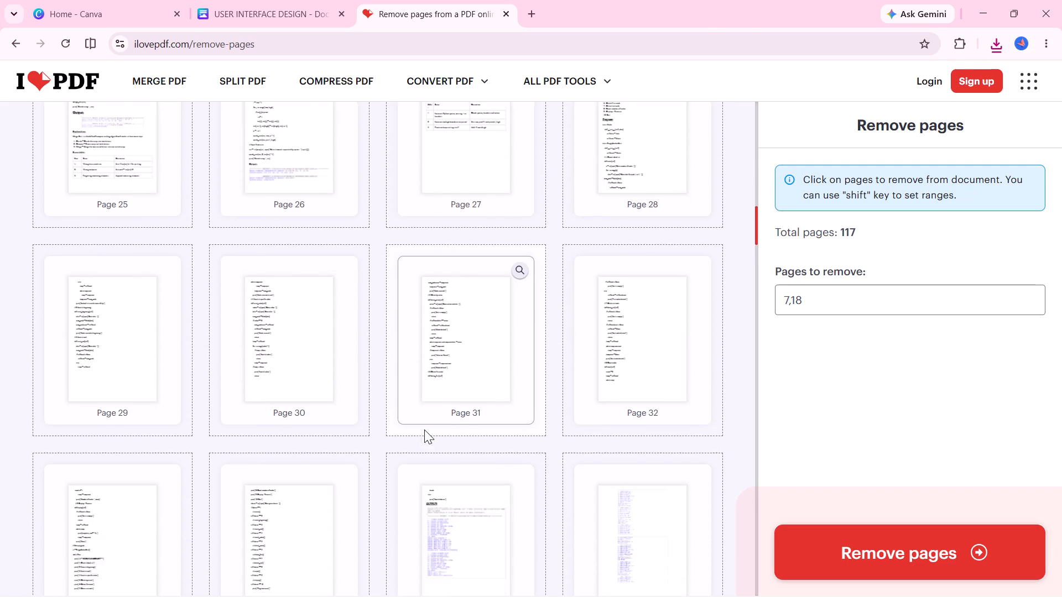
scroll(424, 430, "down", 8)
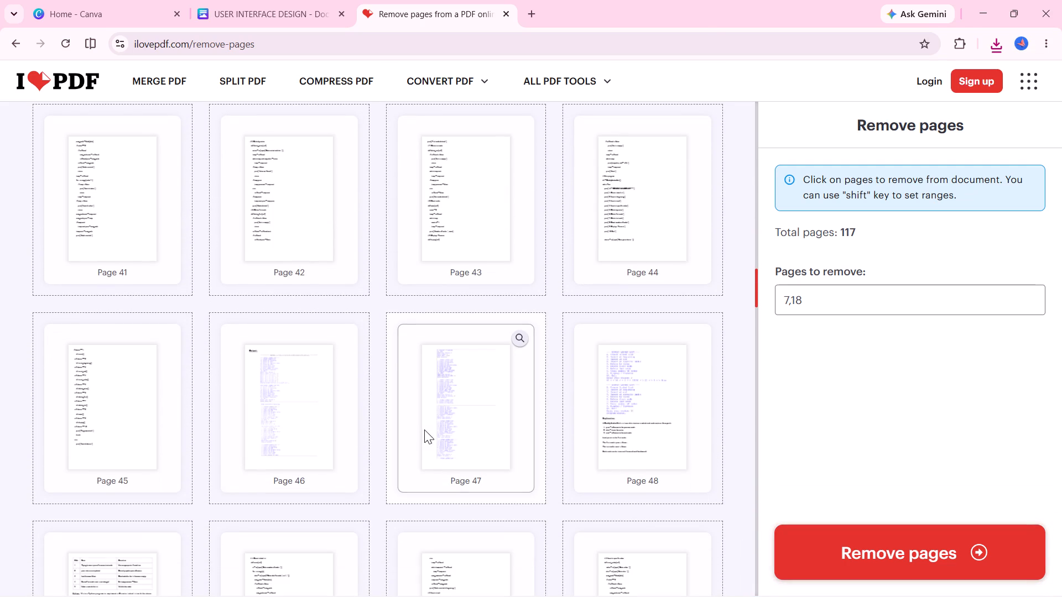
scroll(424, 430, "down", 7)
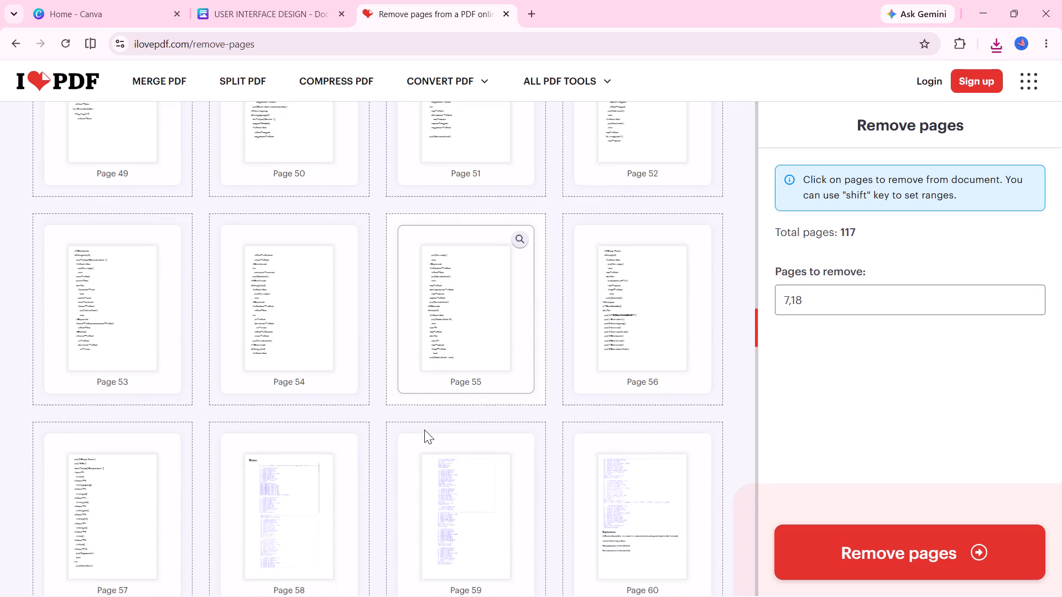
scroll(424, 430, "down", 7)
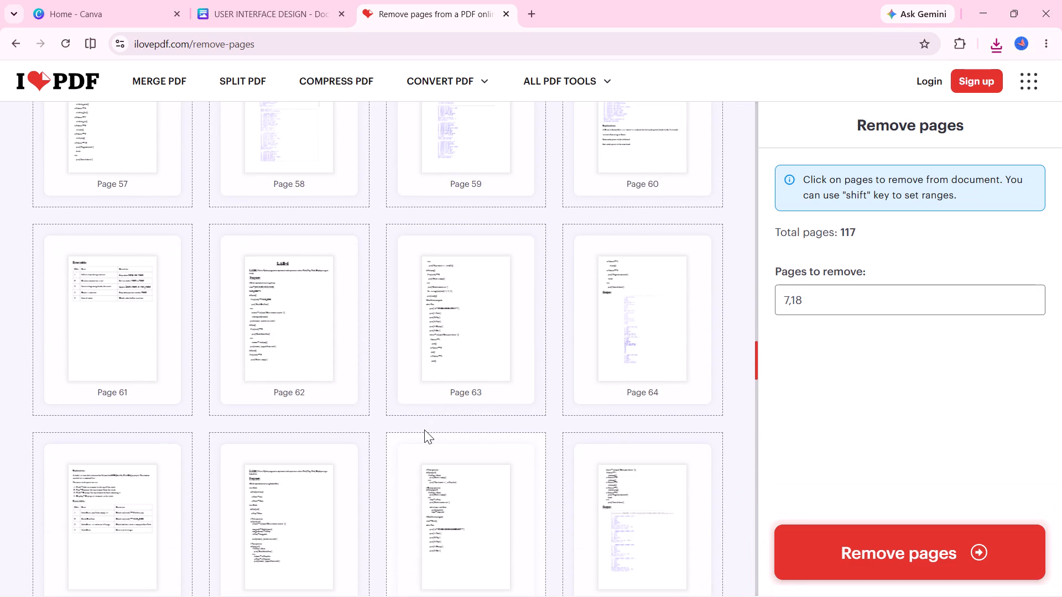
scroll(424, 430, "down", 5)
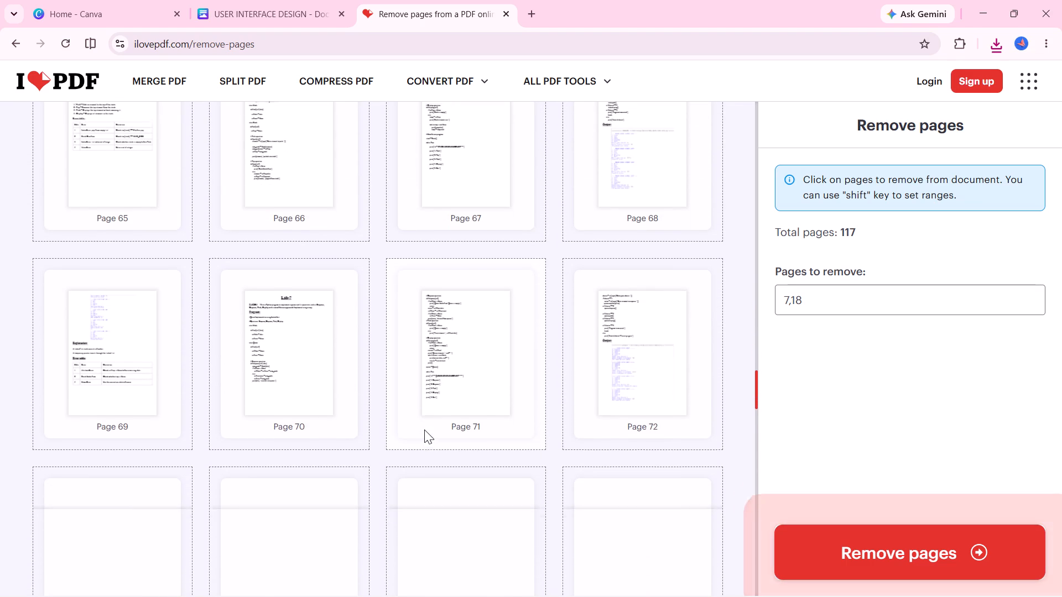
scroll(424, 430, "down", 4)
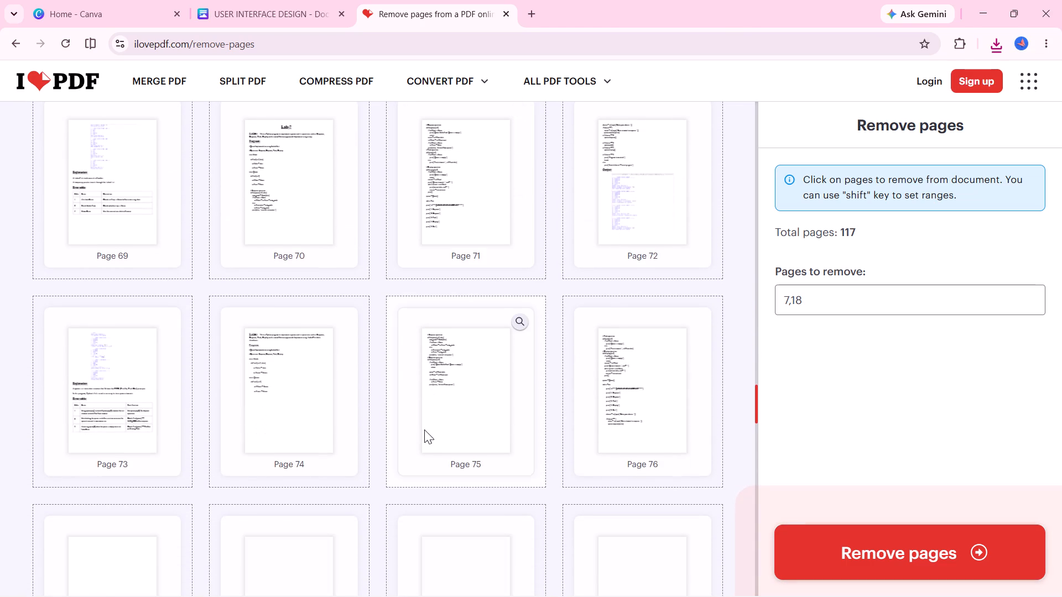
scroll(424, 430, "down", 3)
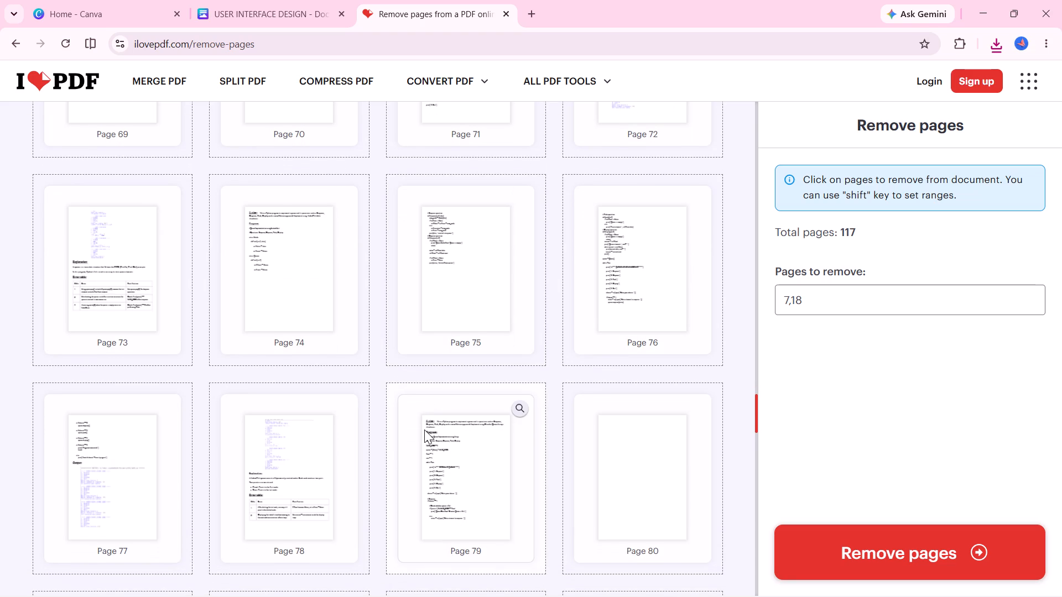
left_click(623, 444)
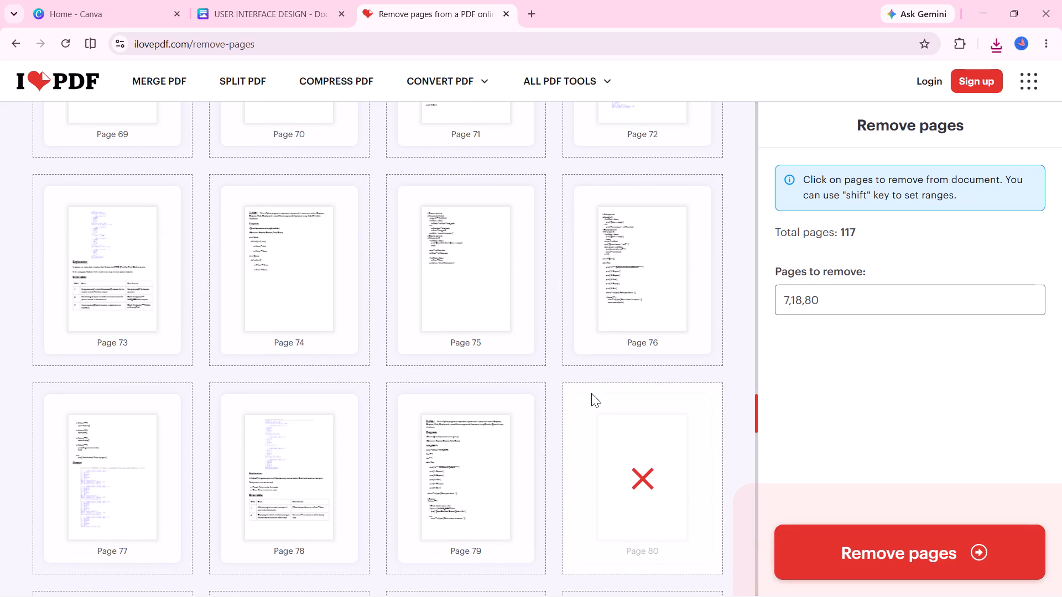
Add blank pages 94 and 96 to the pages marked for removal.
scroll(528, 398, "down", 6)
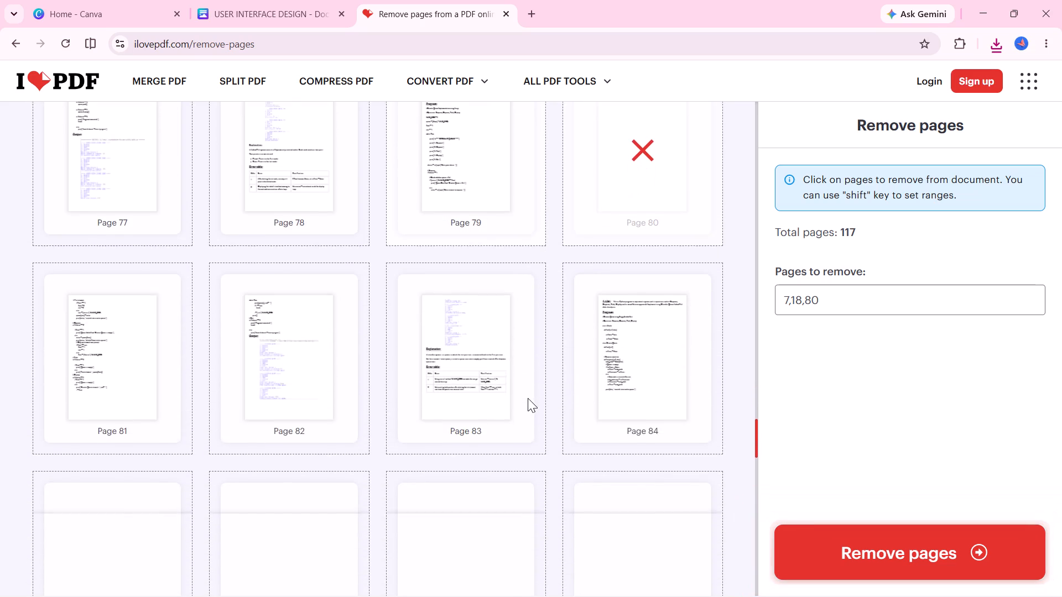
scroll(528, 398, "down", 4)
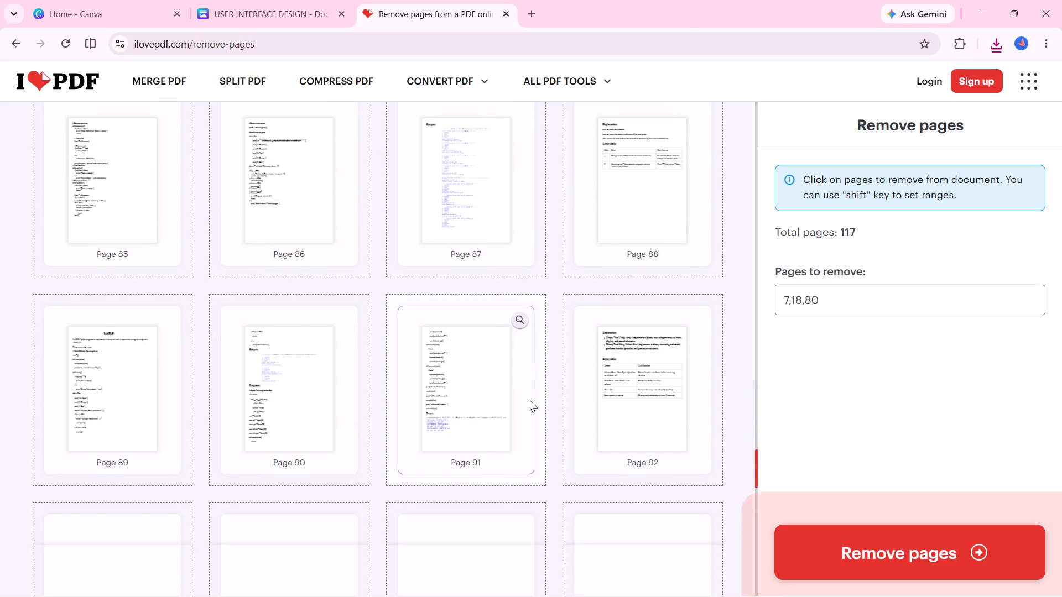
scroll(528, 398, "down", 4)
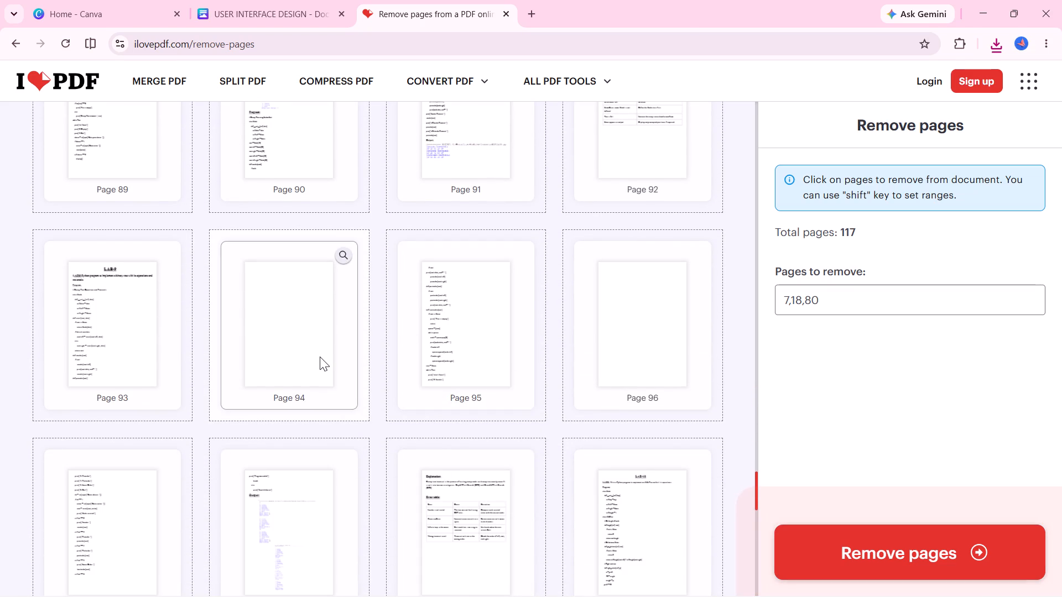
left_click(320, 357)
left_click(650, 331)
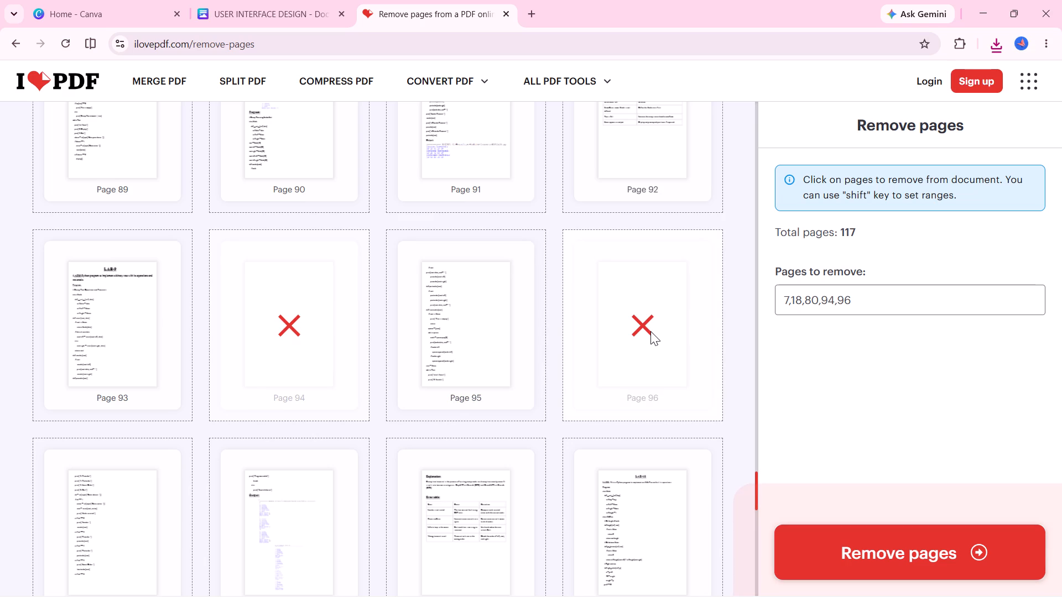
Mark the blank pages 104, 108, 113 and 115 near the document's end for removal.
scroll(650, 331, "down", 8)
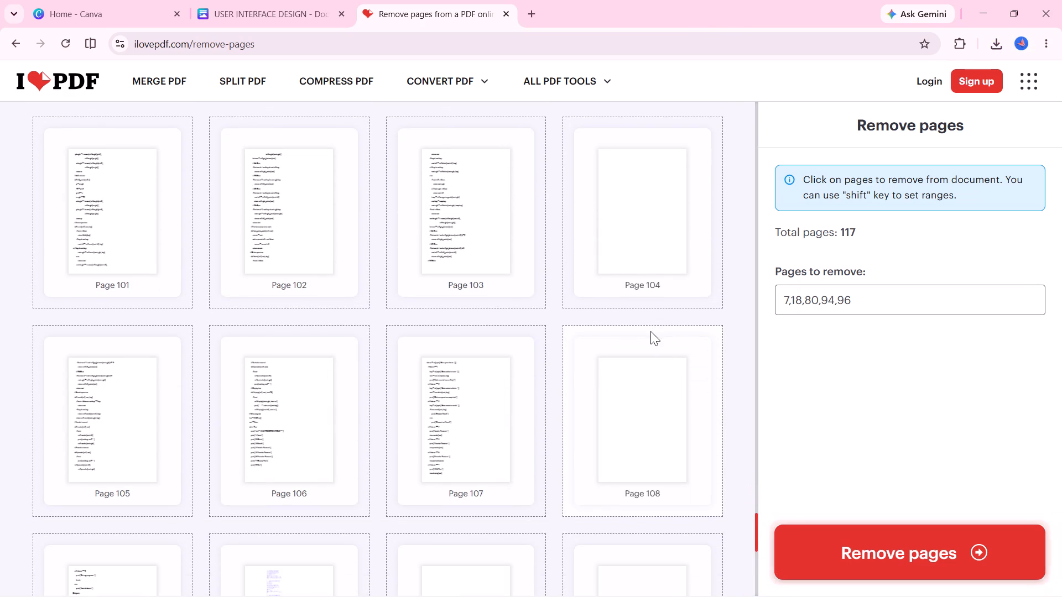
left_click(653, 217)
left_click(655, 409)
scroll(655, 409, "down", 7)
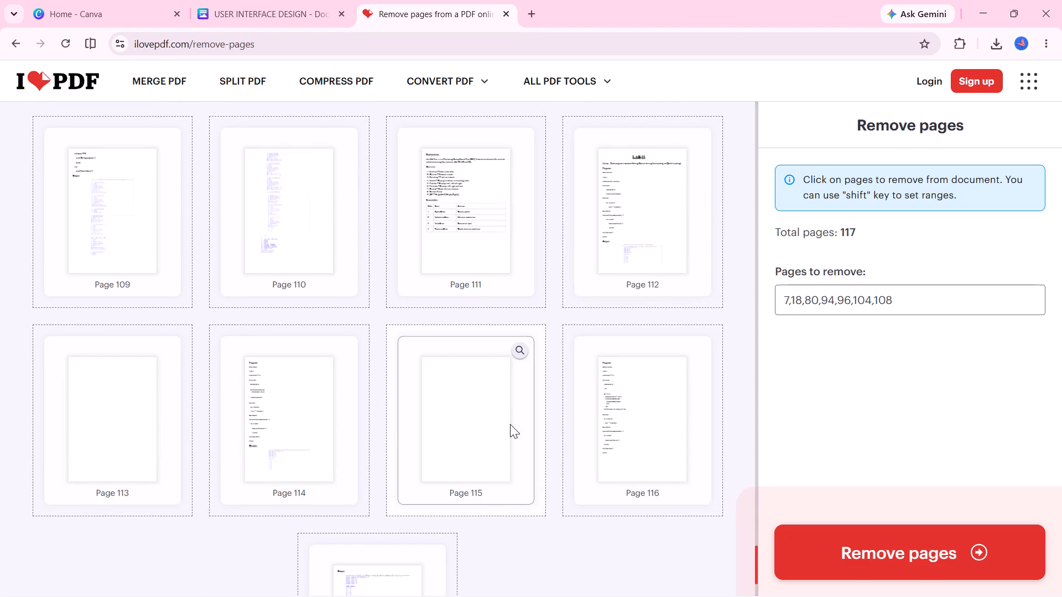
left_click(510, 424)
left_click(165, 462)
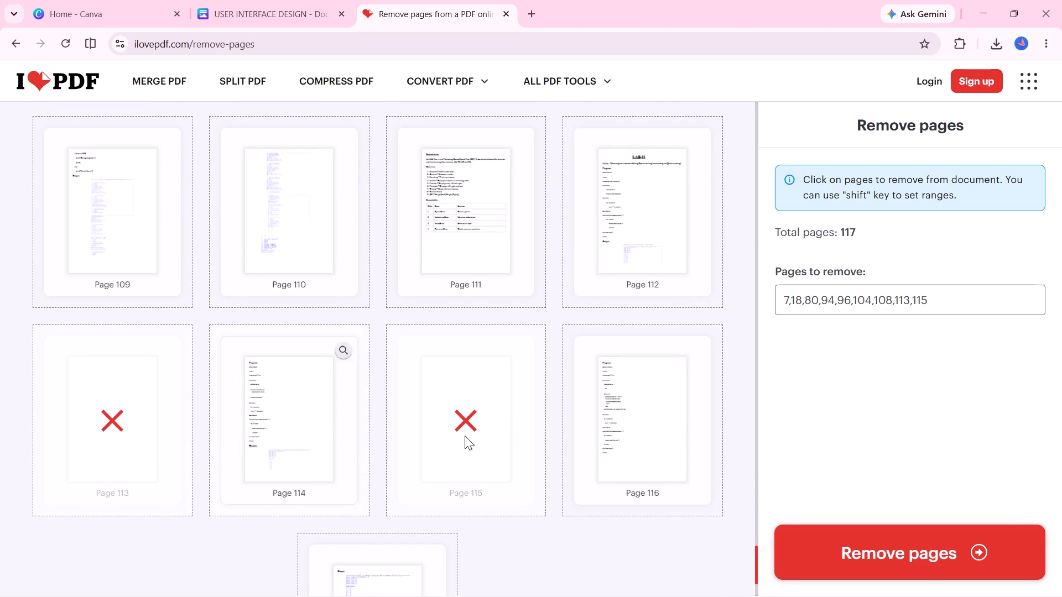
scroll(484, 442, "down", 4)
left_click(879, 554)
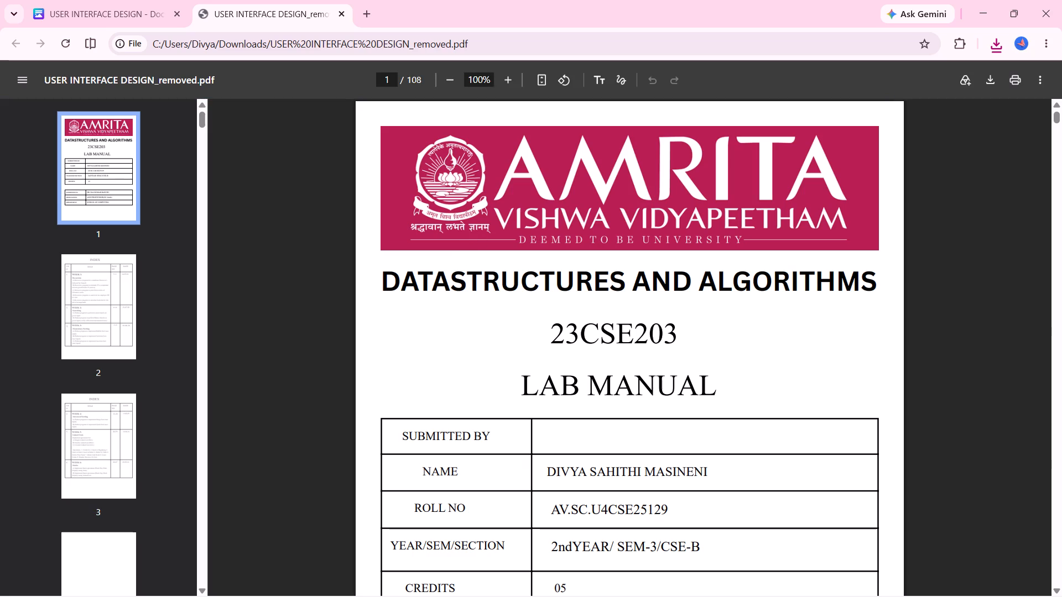
scroll(526, 343, "down", 1)
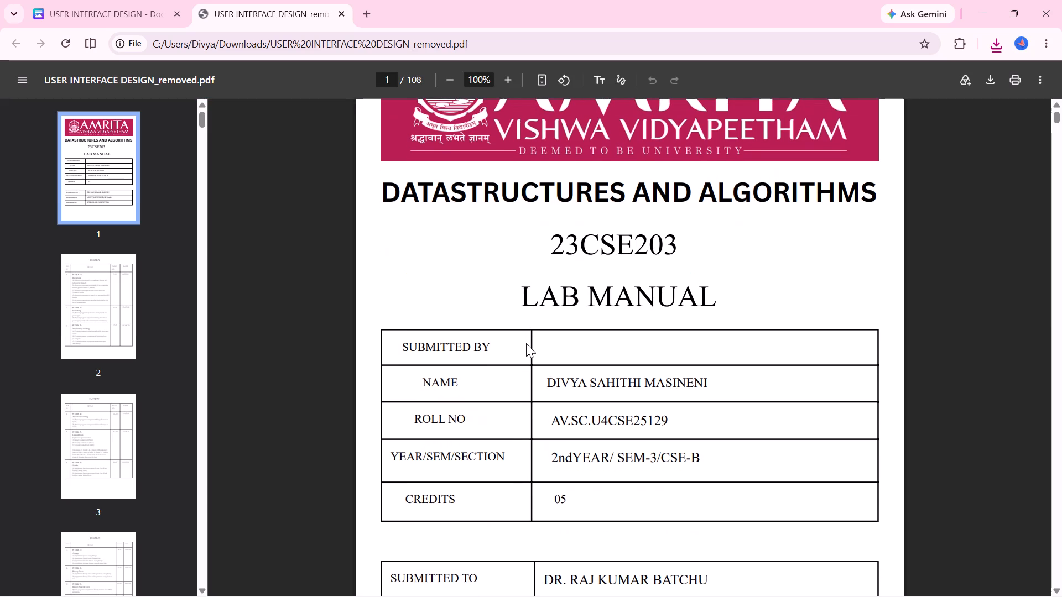
scroll(526, 343, "down", 3)
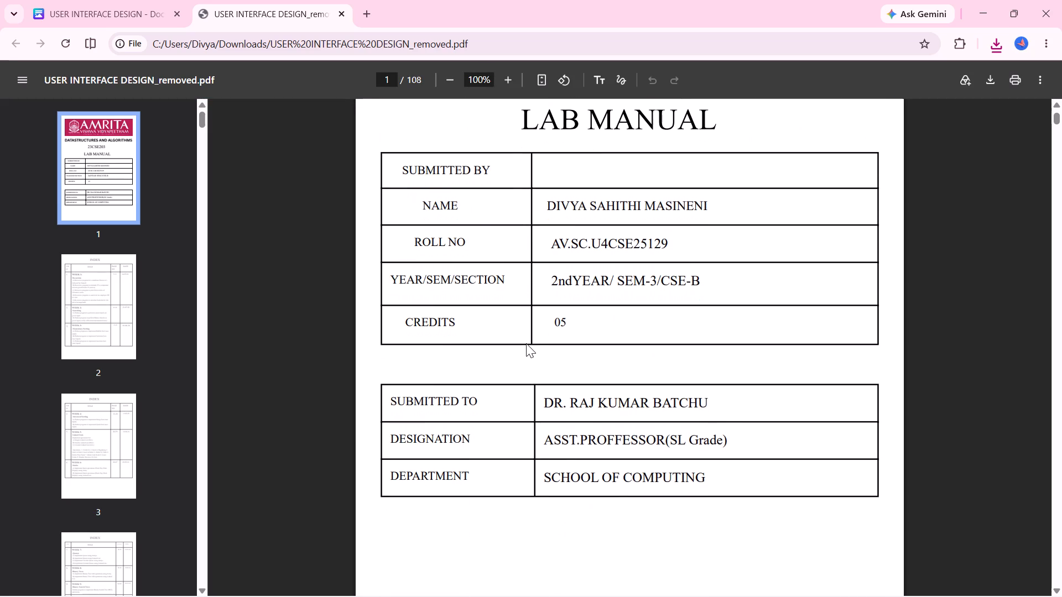
scroll(526, 343, "down", 3)
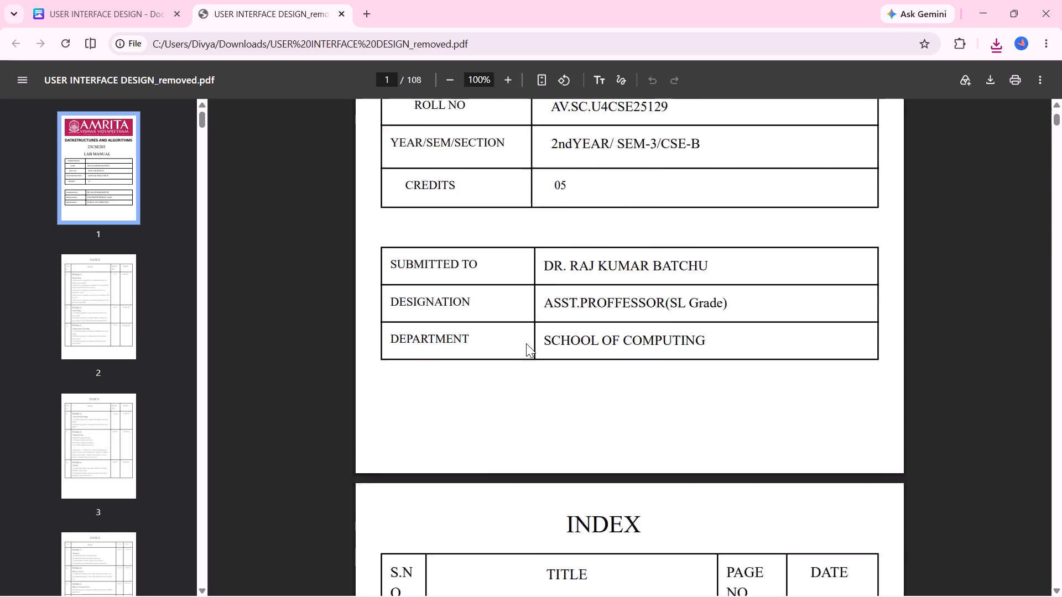
scroll(526, 343, "down", 4)
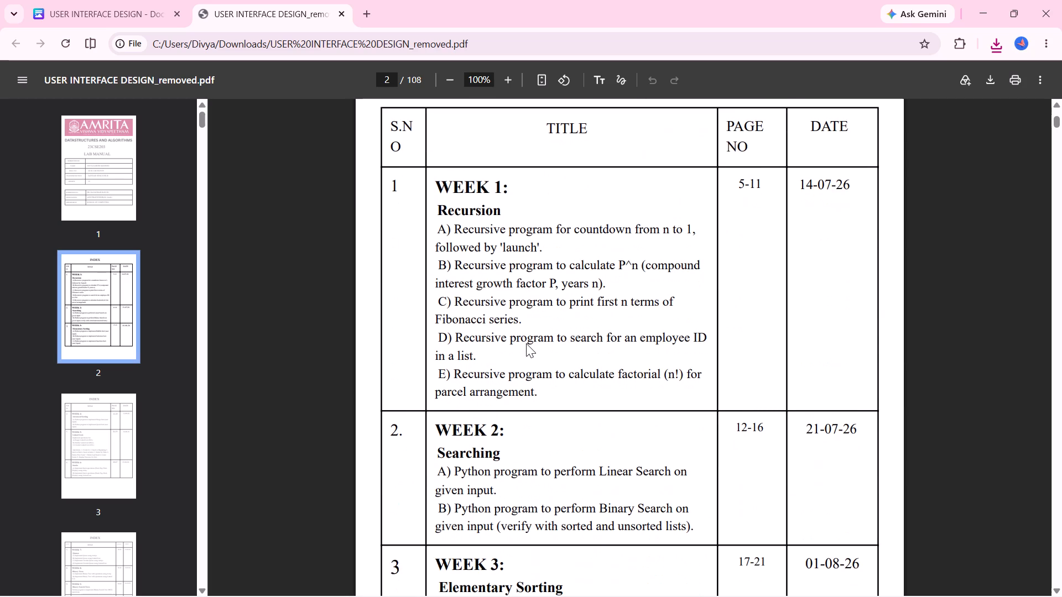
scroll(526, 343, "down", 2)
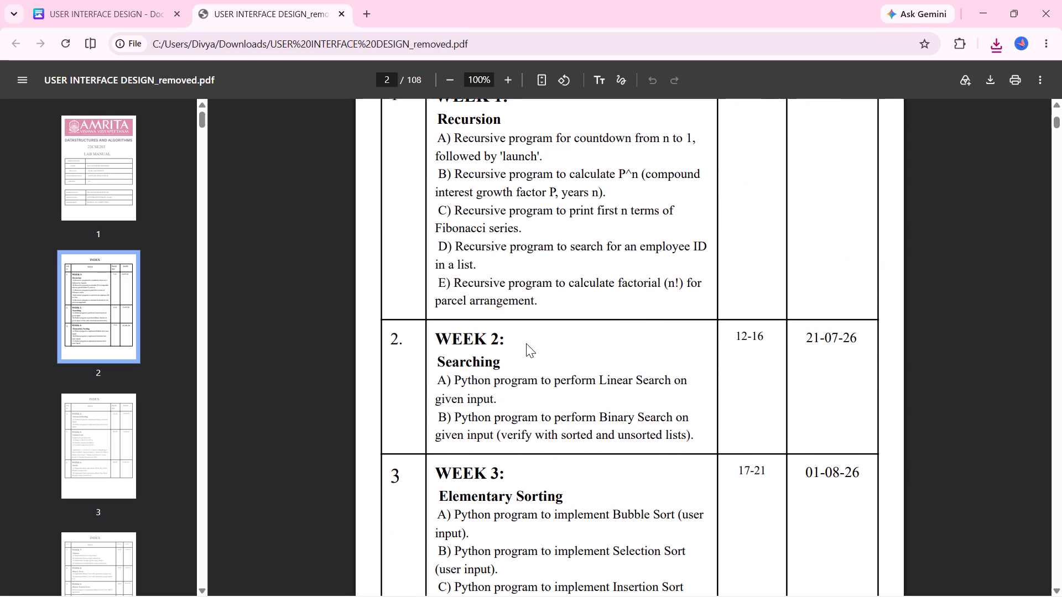
scroll(526, 343, "down", 5)
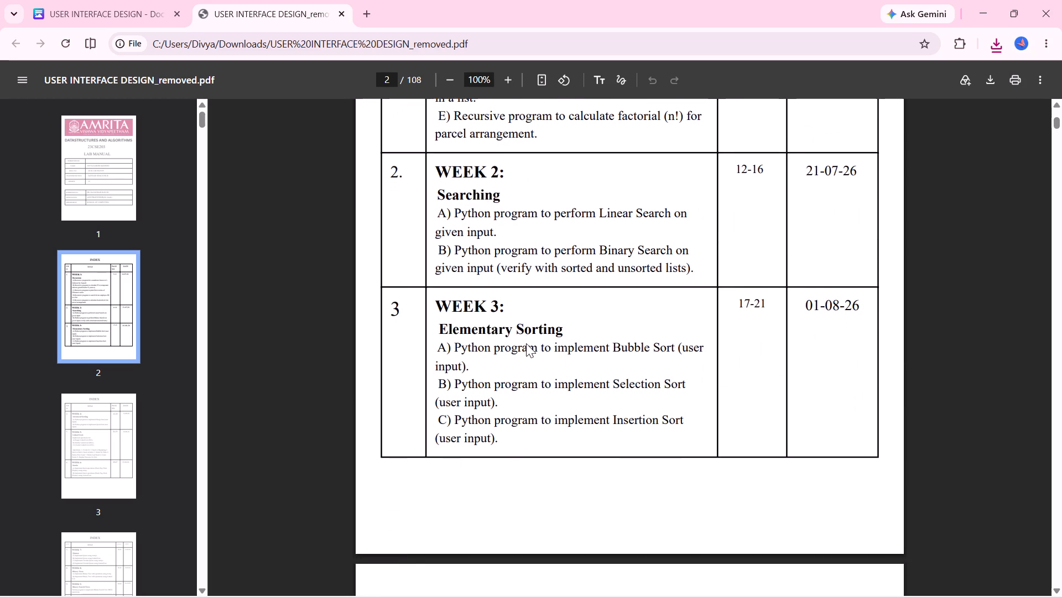
scroll(526, 343, "down", 6)
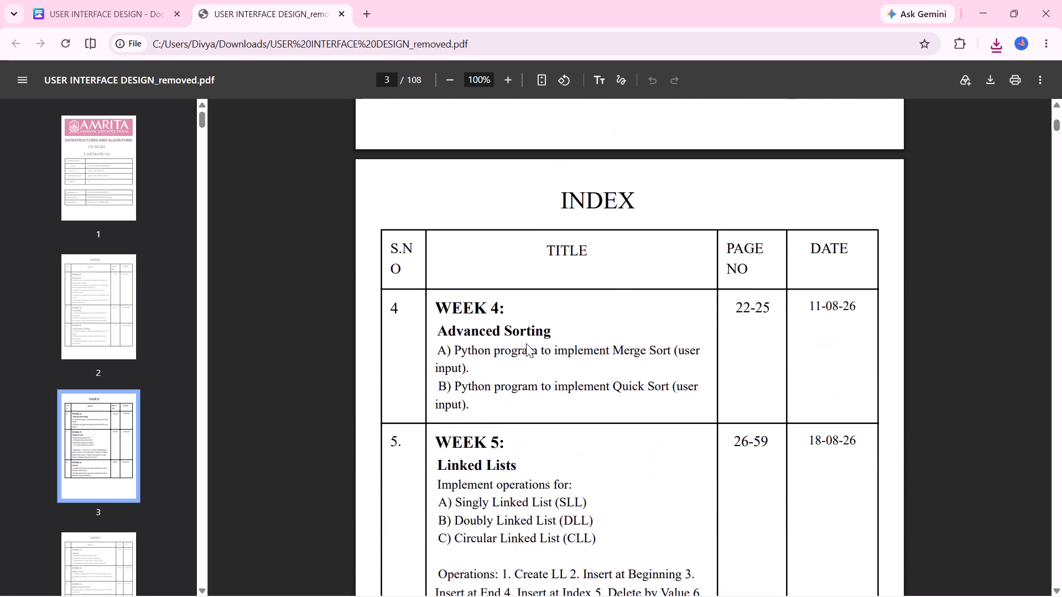
scroll(526, 343, "down", 4)
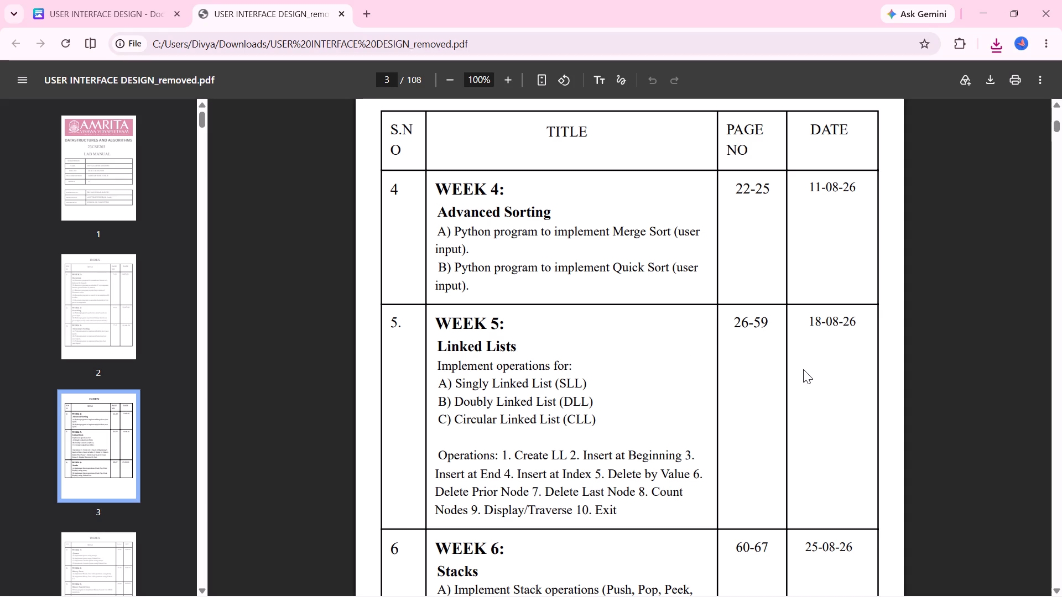
scroll(803, 369, "down", 1)
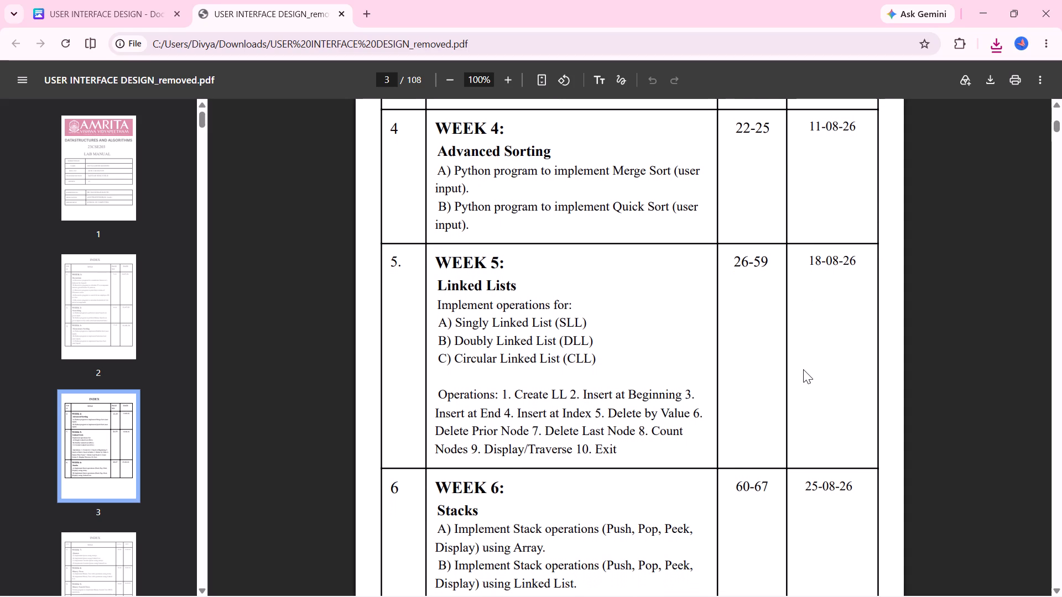
scroll(803, 369, "down", 1)
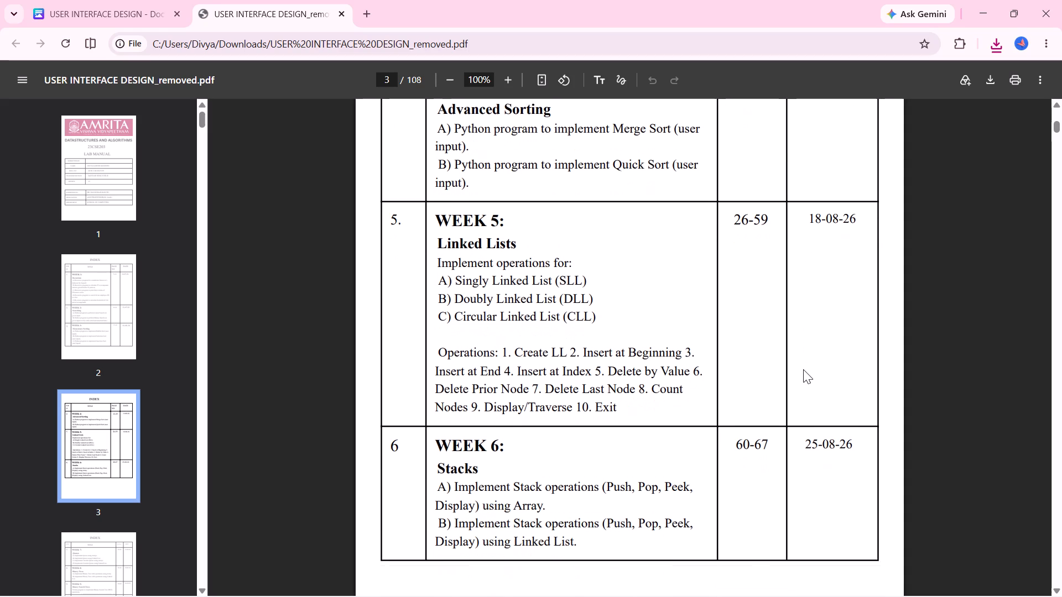
scroll(803, 369, "down", 7)
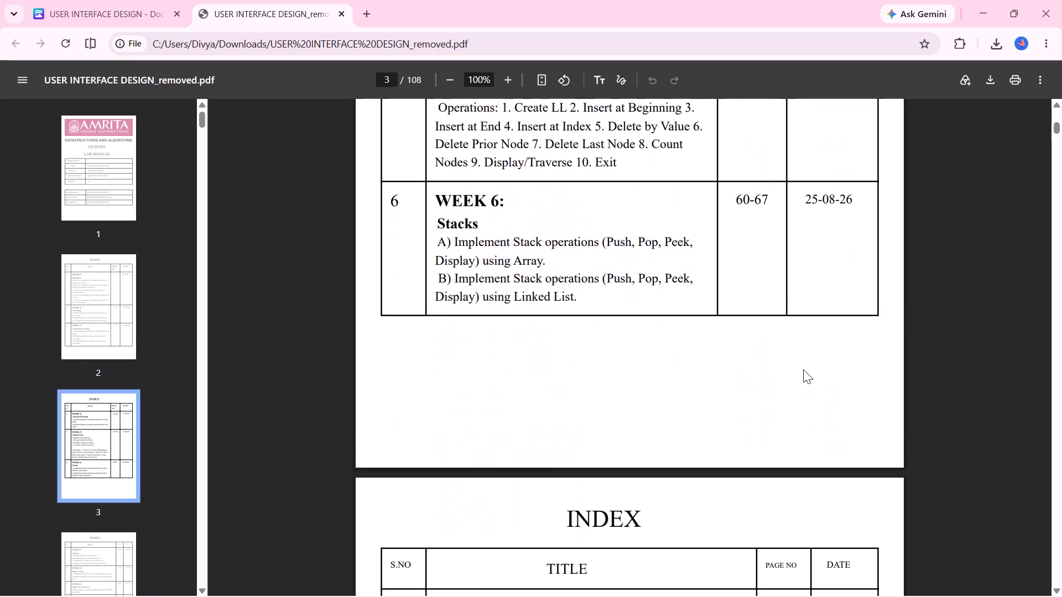
scroll(803, 369, "down", 3)
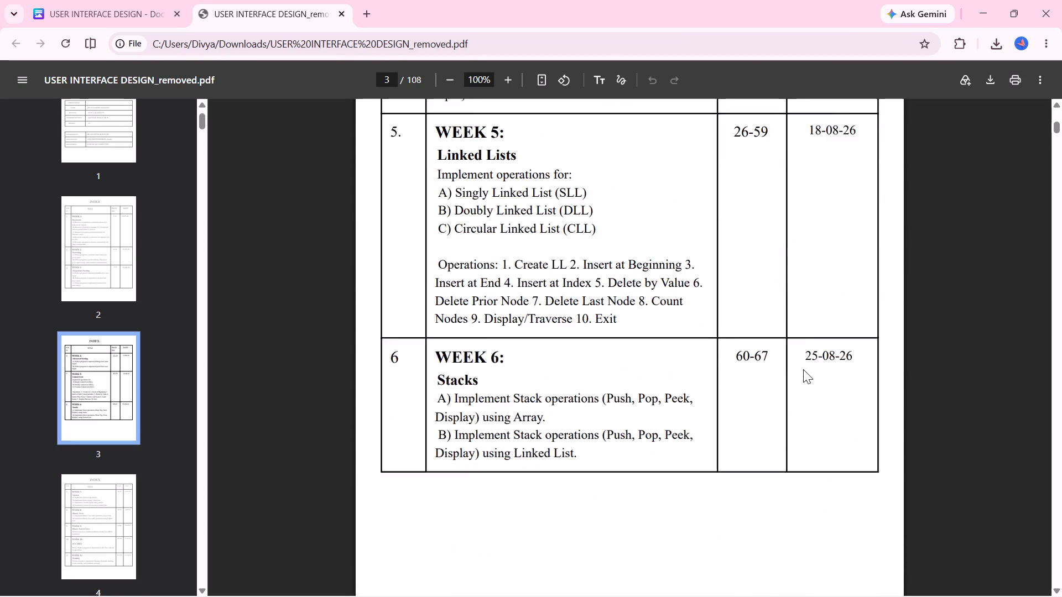
scroll(803, 369, "down", 1)
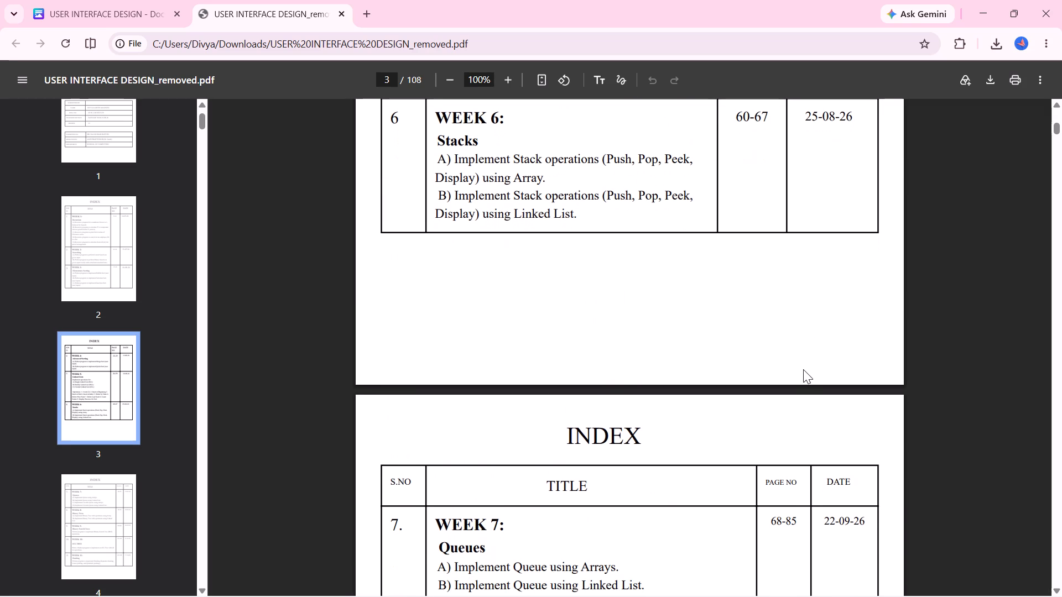
scroll(803, 369, "down", 6)
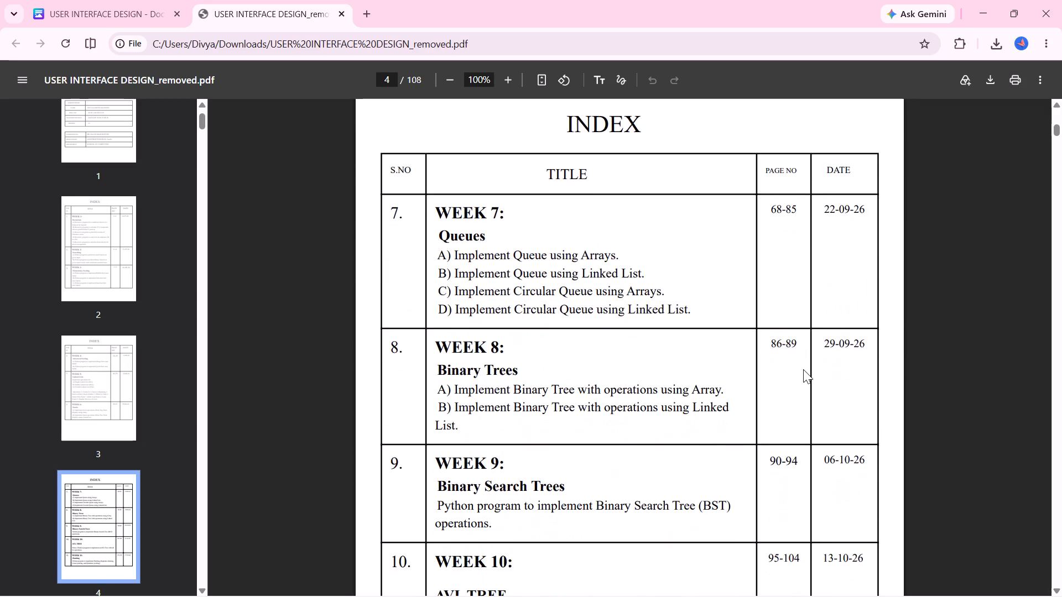
scroll(803, 369, "down", 10)
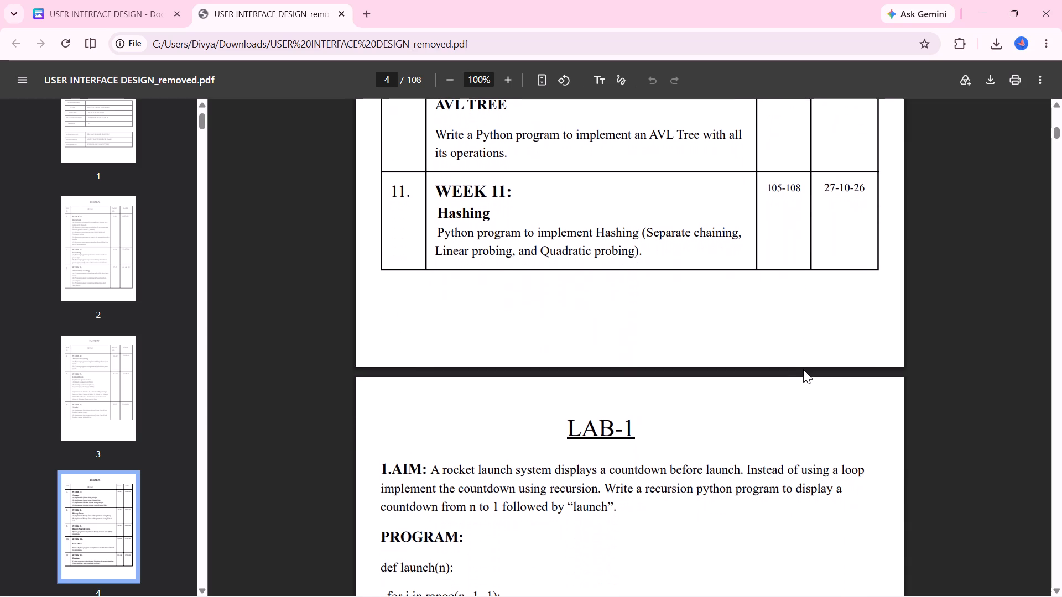
scroll(803, 369, "down", 1)
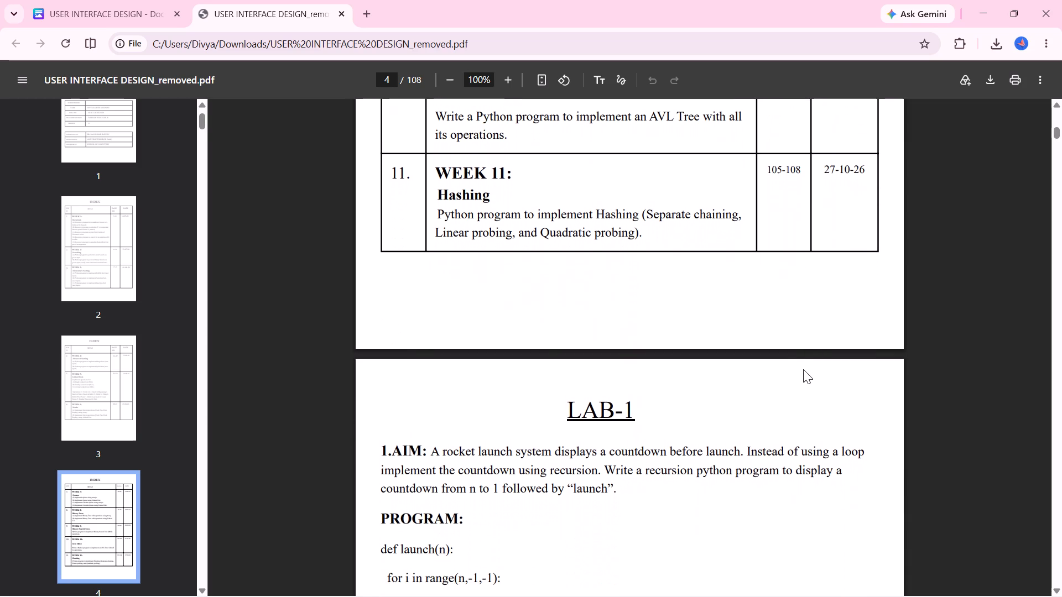
scroll(803, 369, "down", 2)
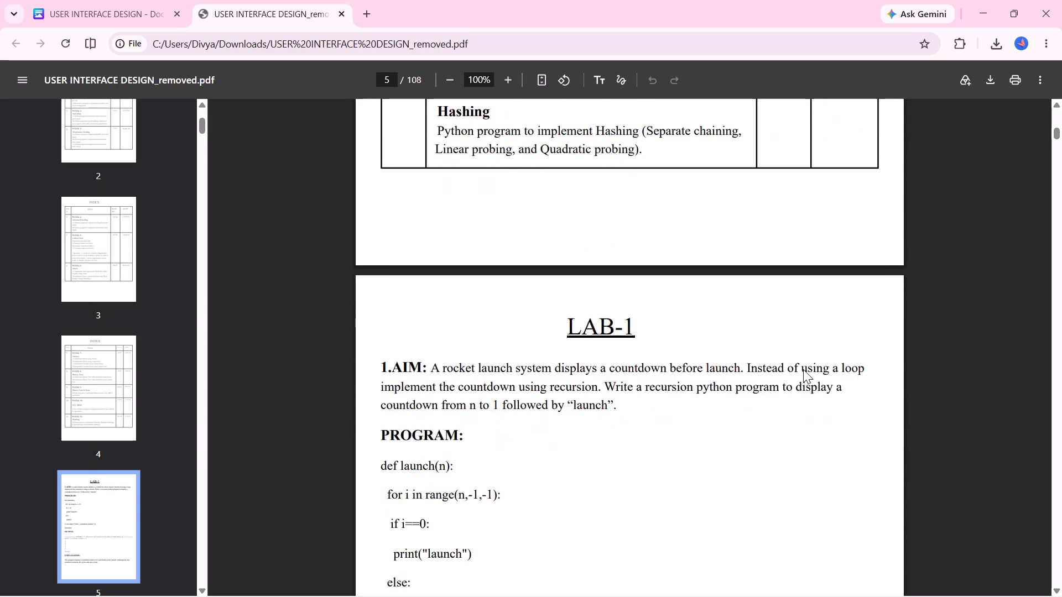
scroll(803, 369, "down", 7)
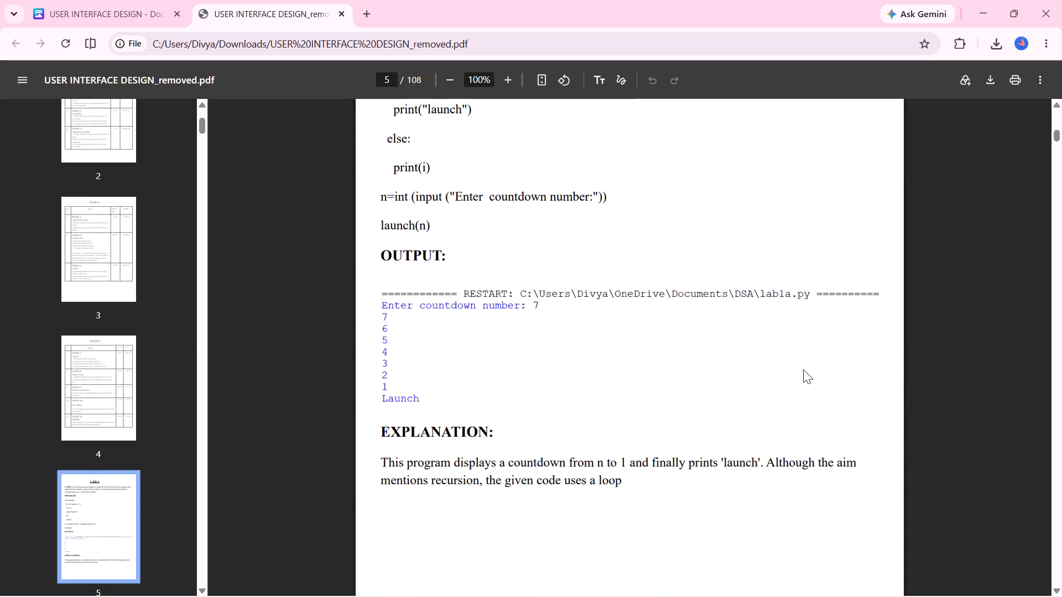
Look through the PDF's page thumbnails from page 5 onward and open page 60, the first page of LAB-6.
scroll(144, 454, "down", 3)
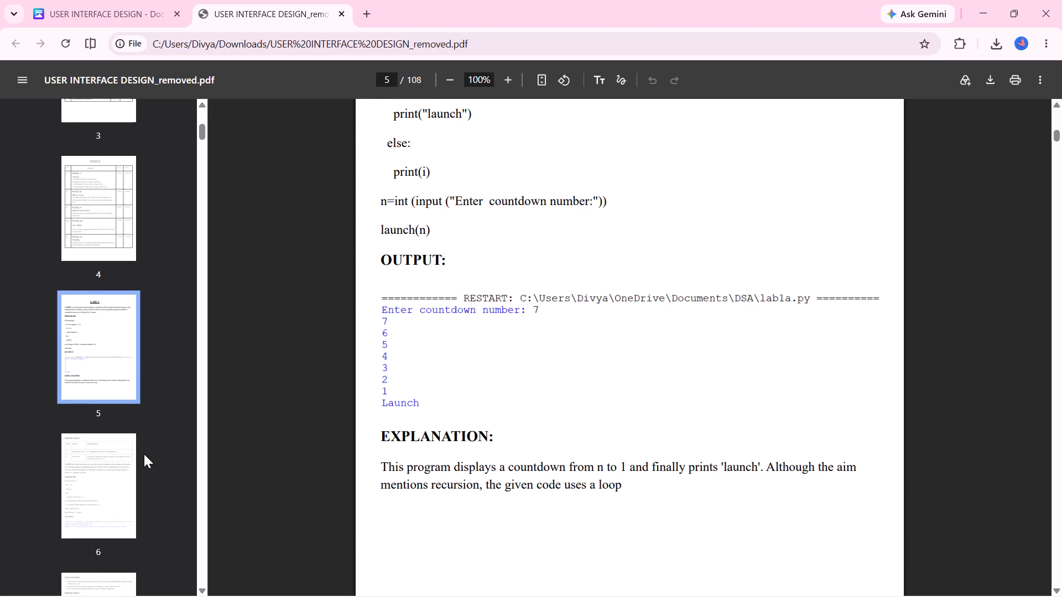
scroll(144, 454, "down", 9)
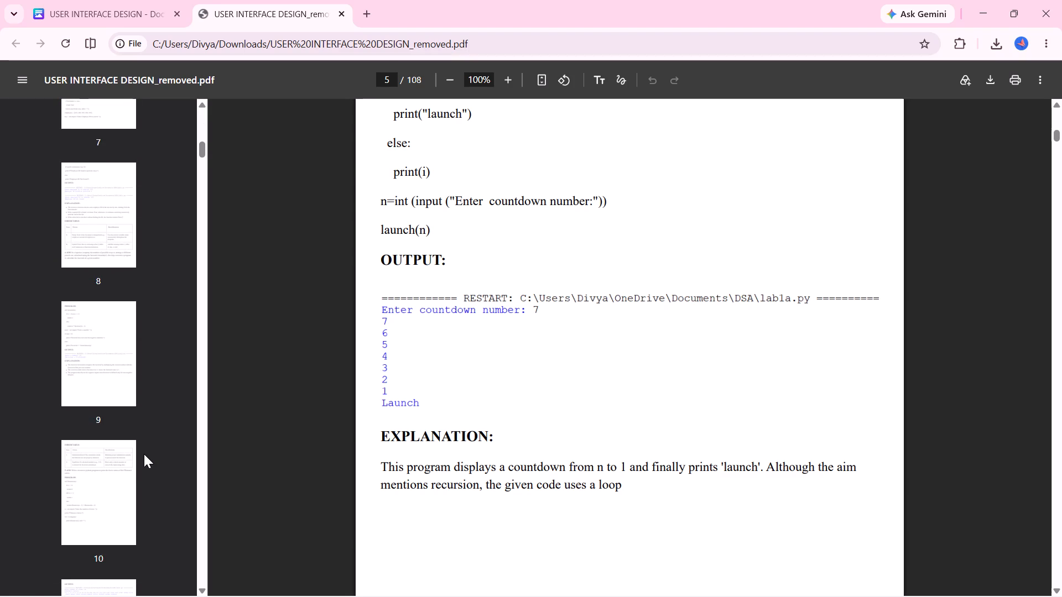
scroll(144, 454, "down", 5)
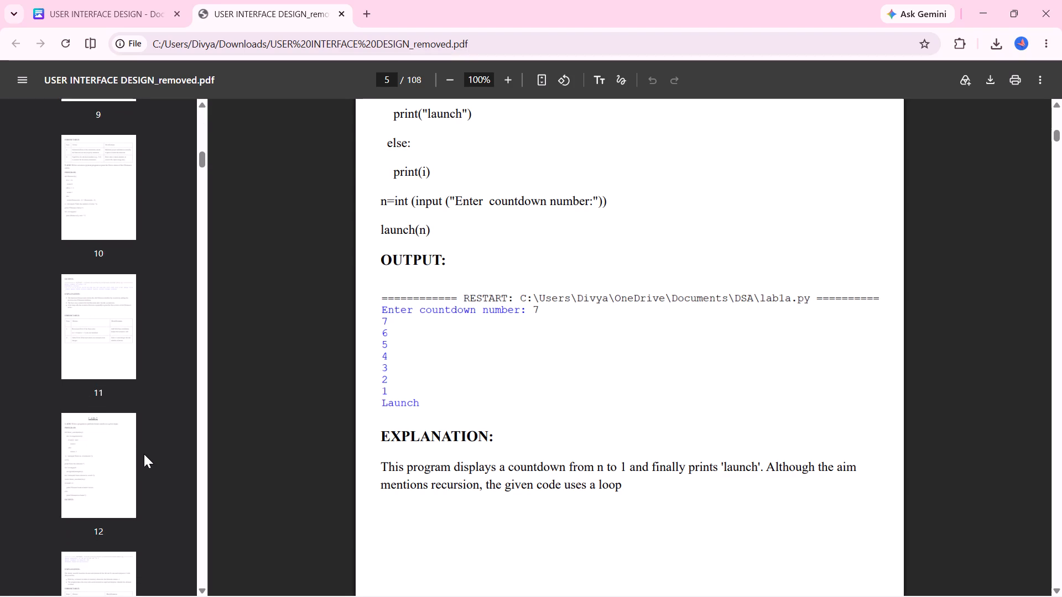
scroll(144, 454, "down", 9)
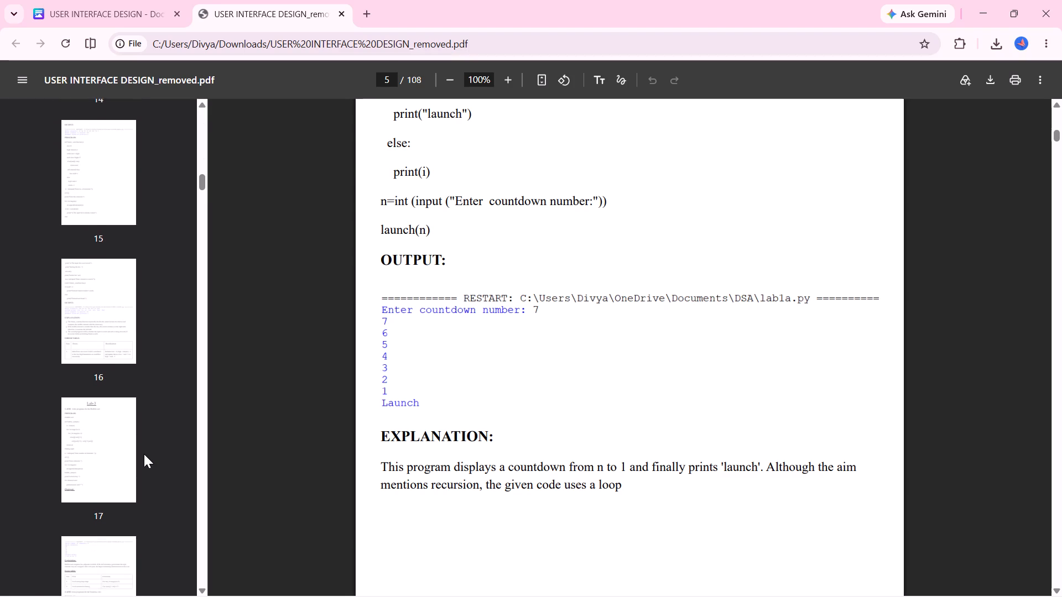
scroll(144, 454, "down", 6)
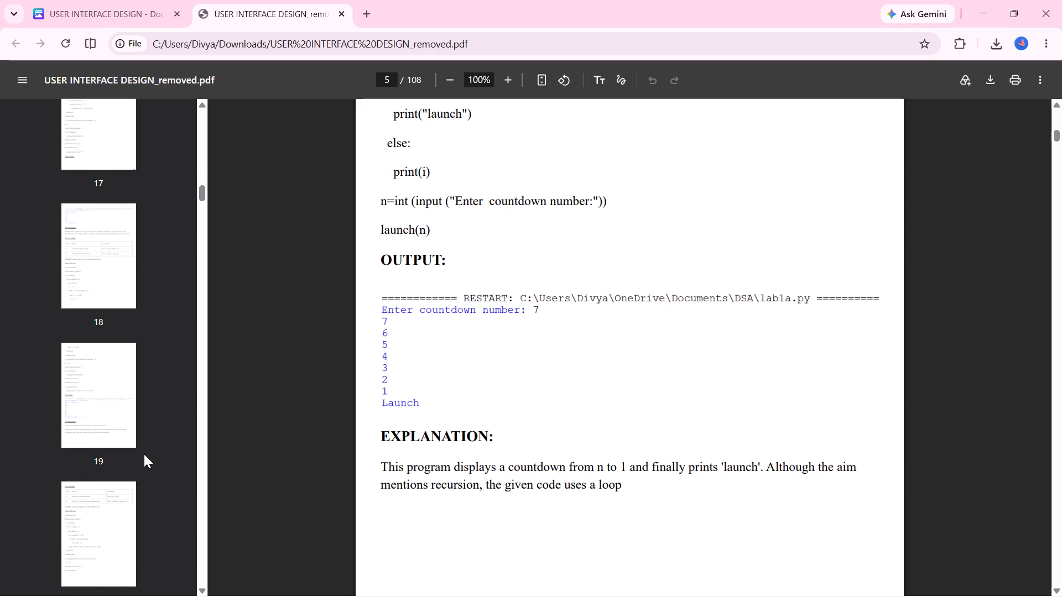
scroll(144, 454, "down", 6)
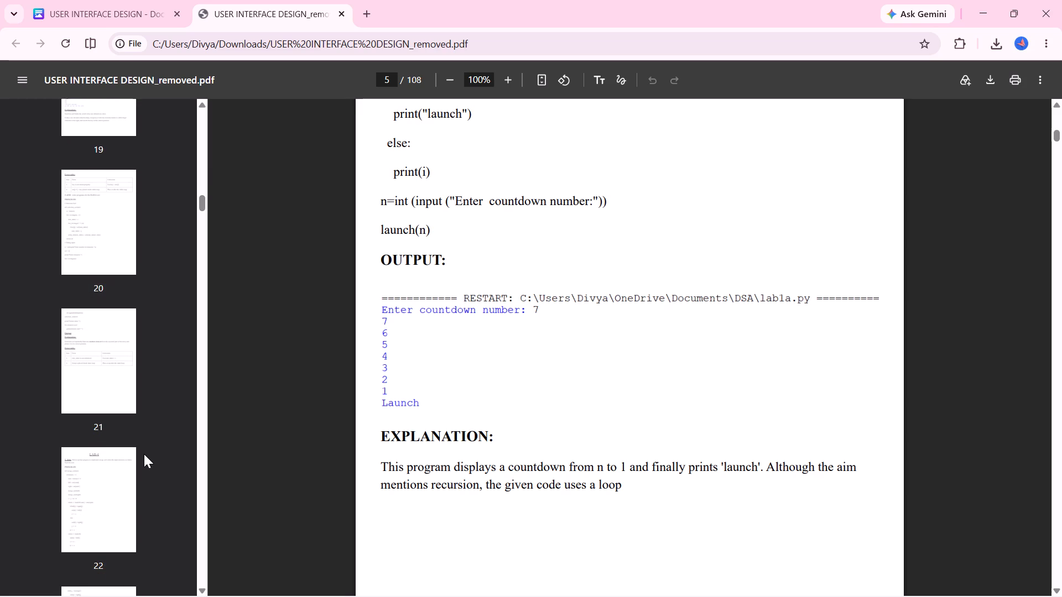
scroll(144, 454, "down", 6)
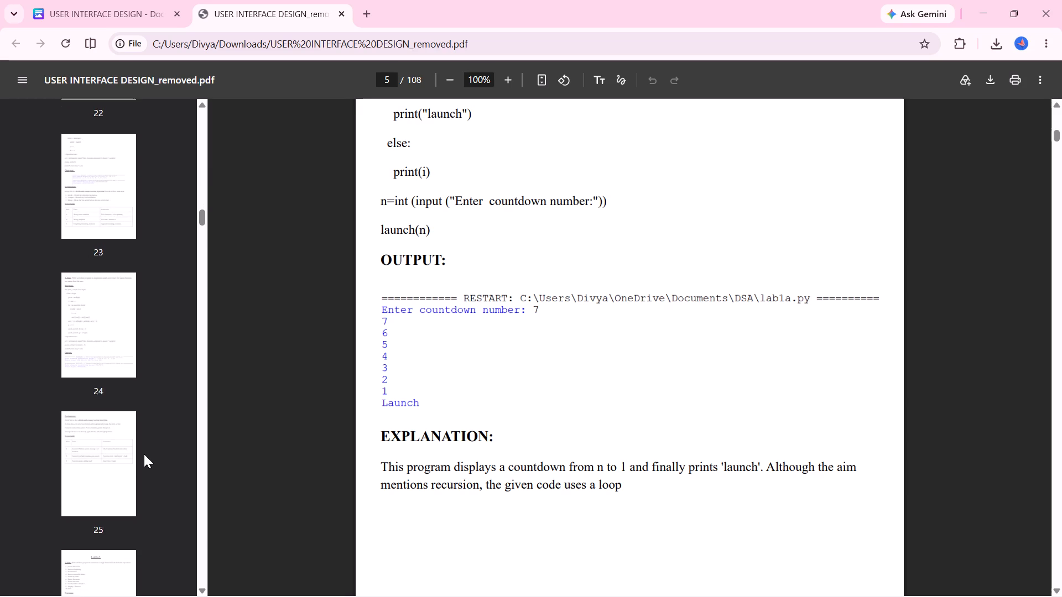
scroll(144, 454, "down", 10)
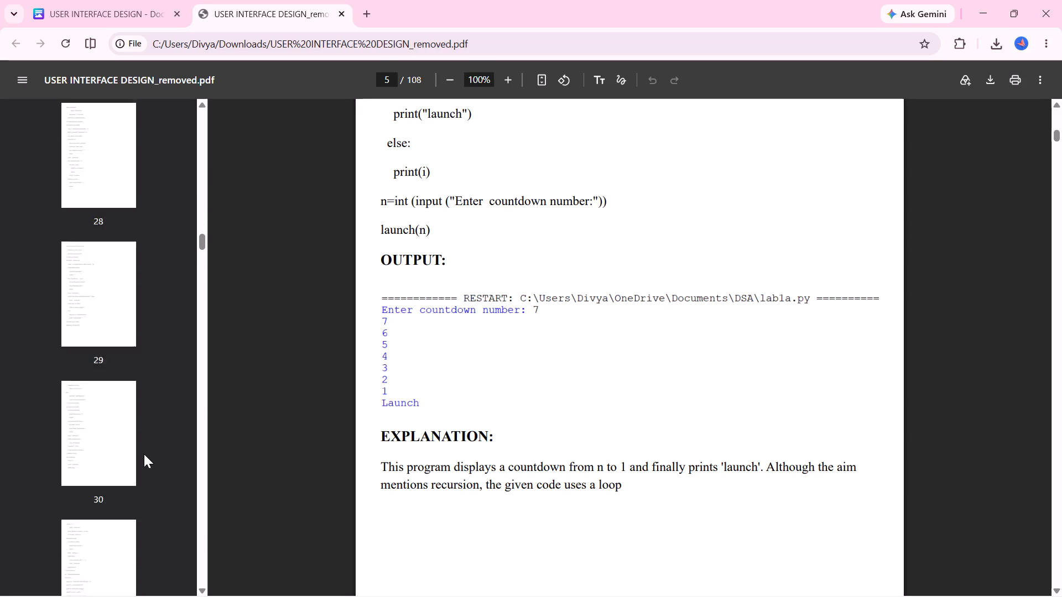
scroll(144, 454, "down", 9)
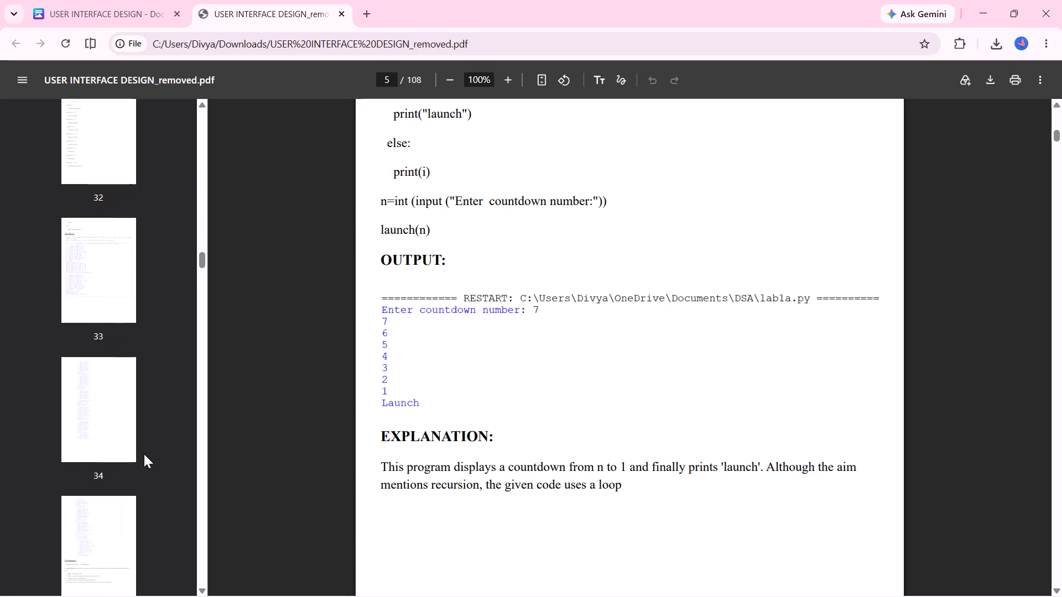
scroll(144, 454, "down", 7)
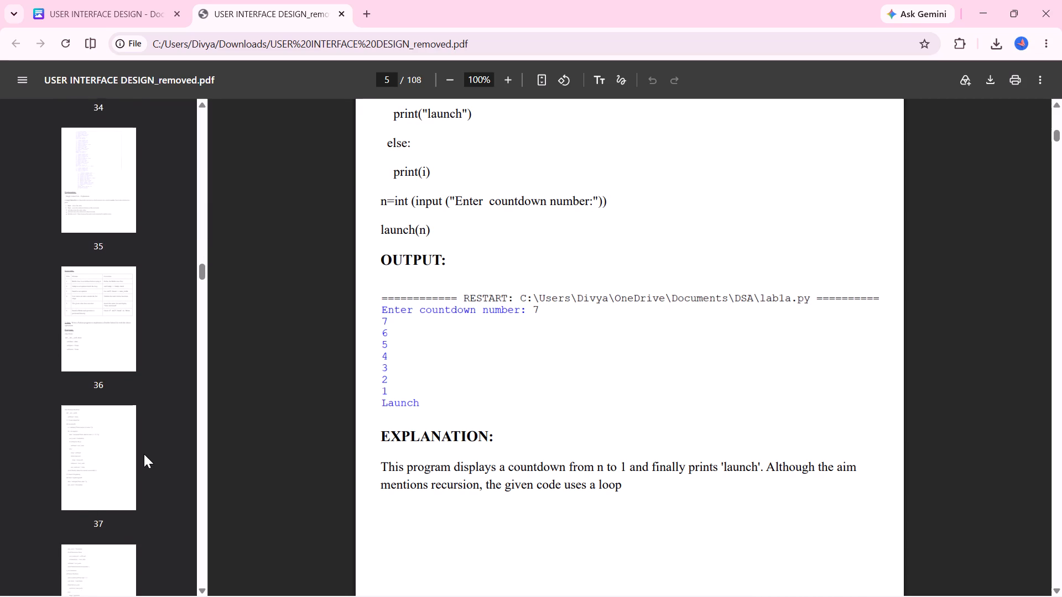
scroll(144, 454, "down", 8)
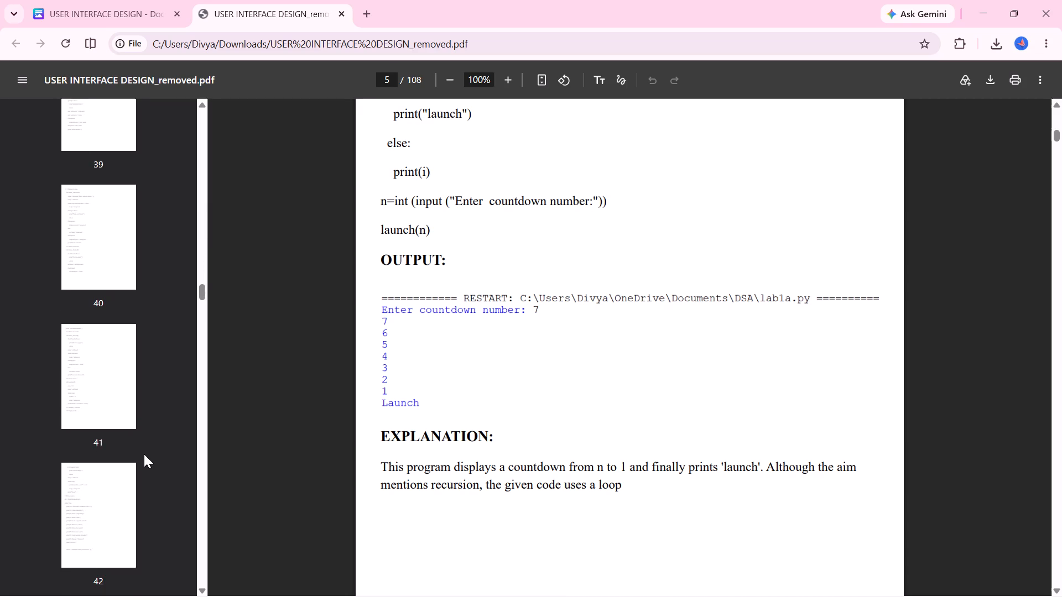
scroll(144, 454, "down", 8)
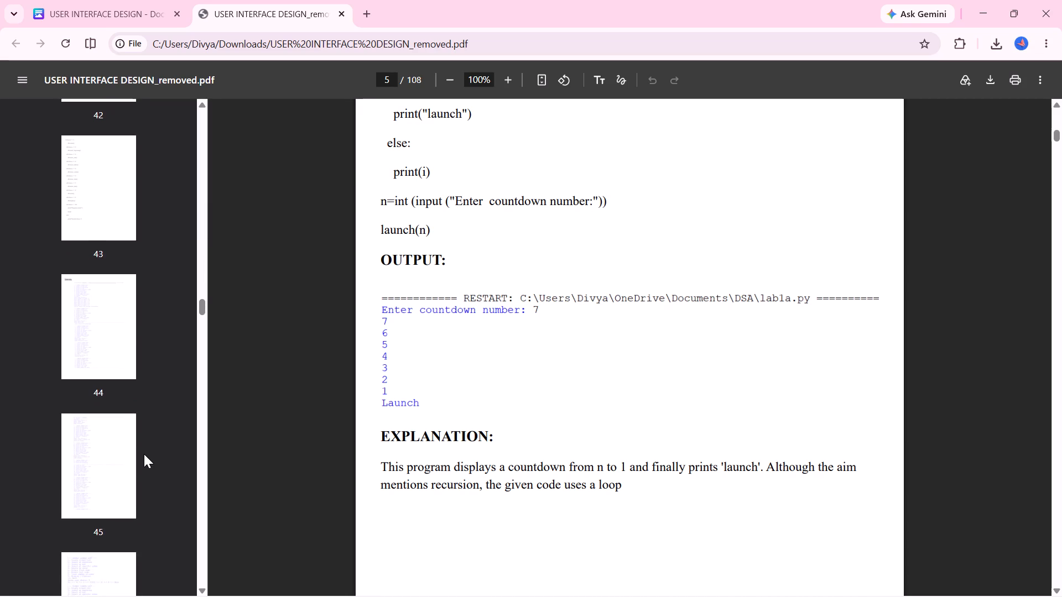
scroll(144, 454, "down", 6)
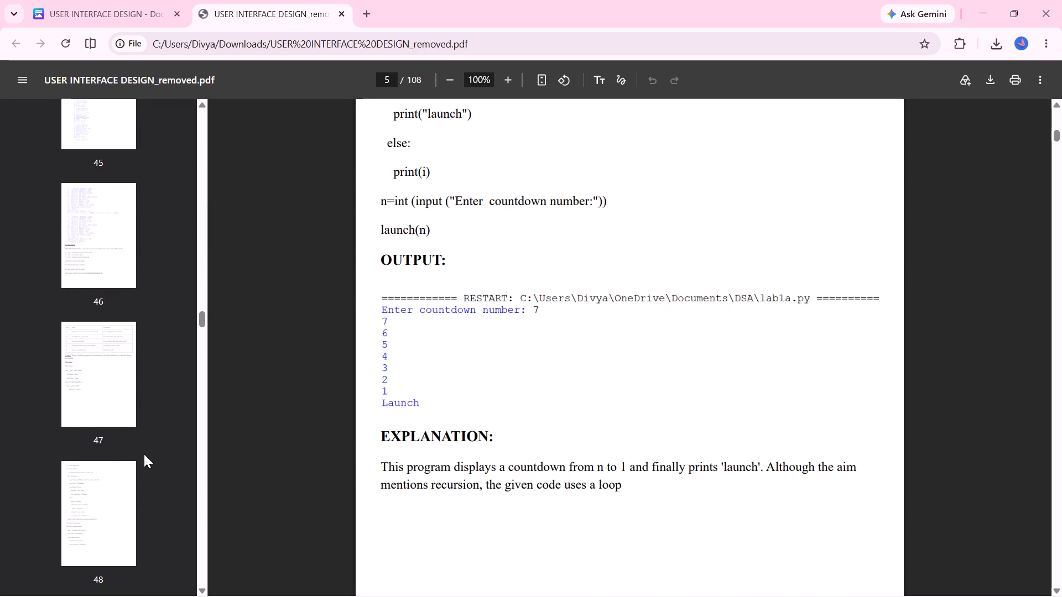
scroll(144, 454, "down", 1)
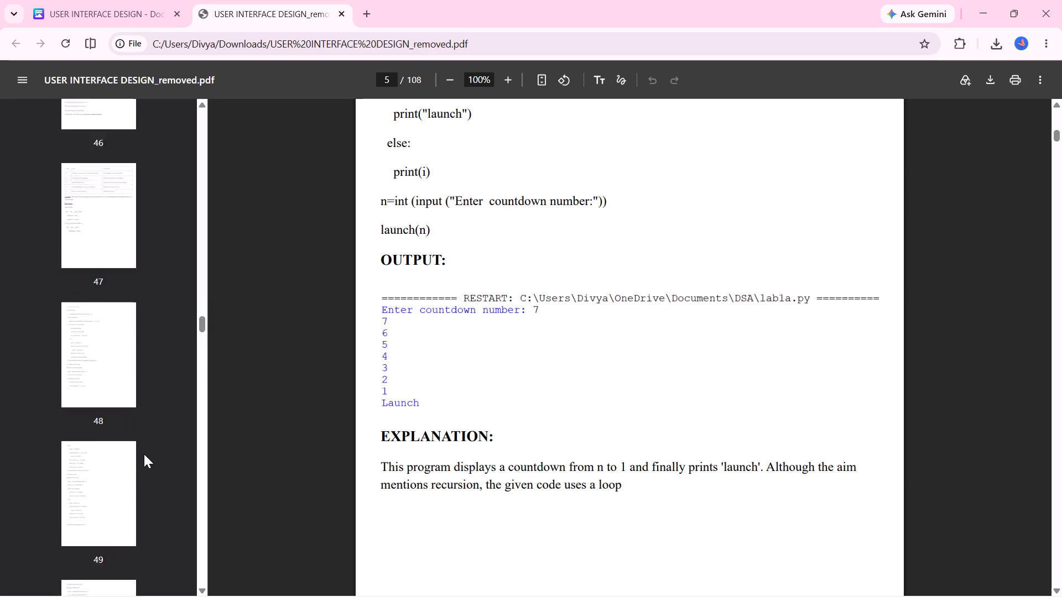
scroll(144, 454, "down", 9)
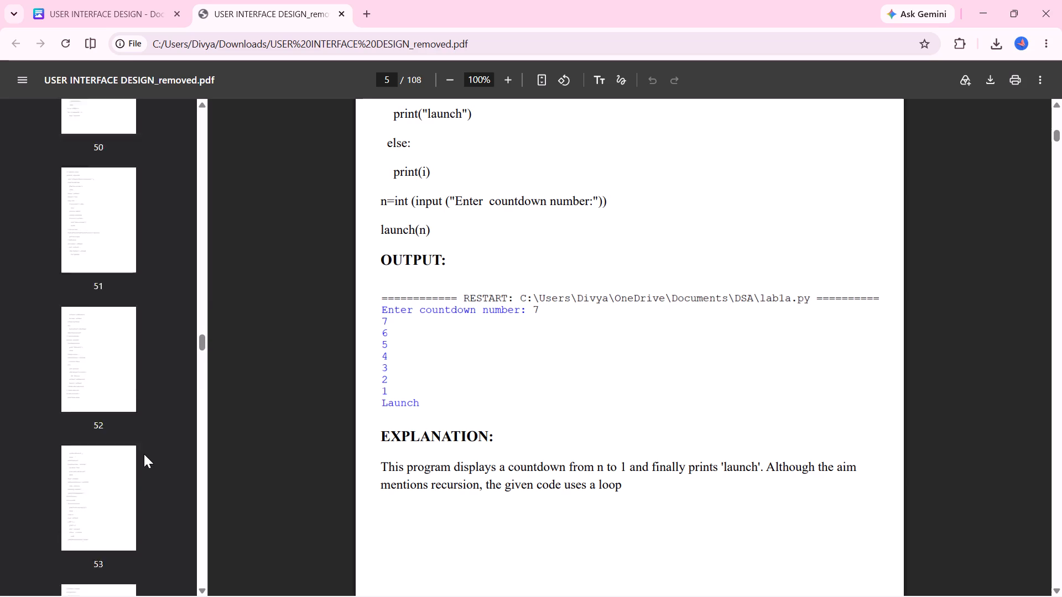
scroll(144, 454, "down", 6)
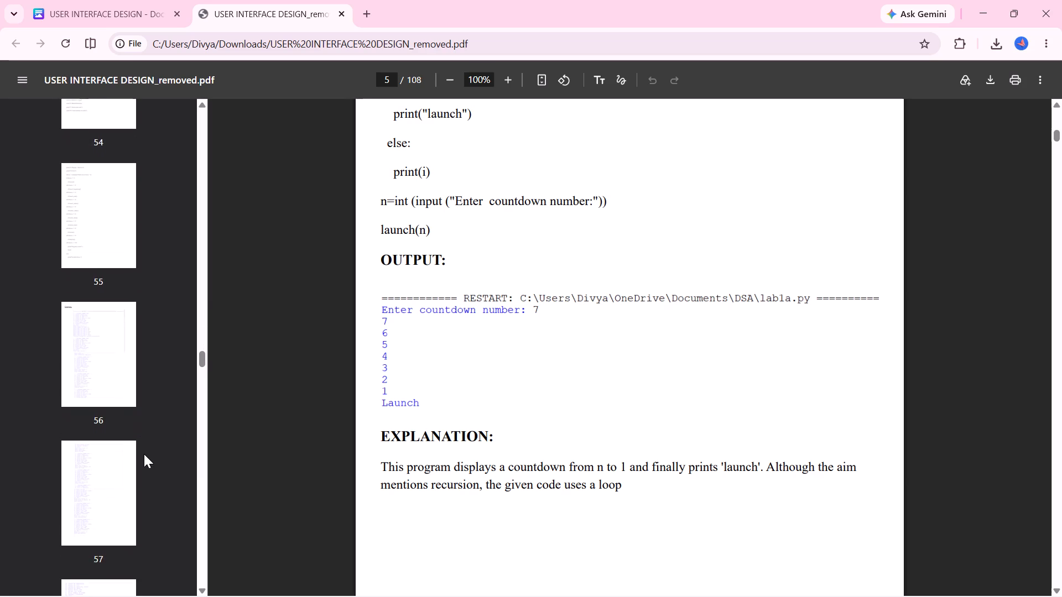
scroll(144, 454, "down", 8)
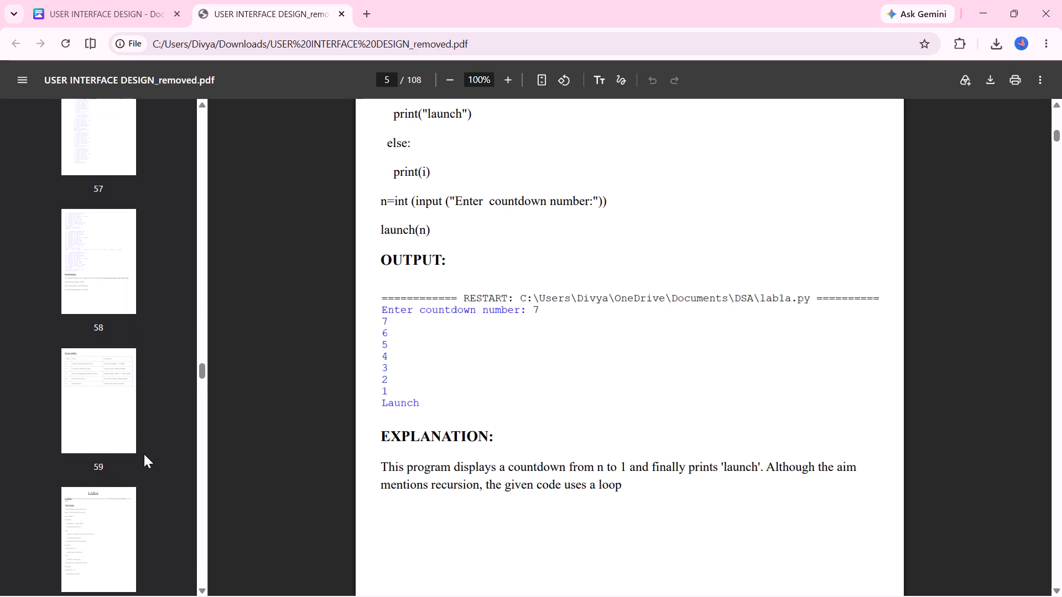
scroll(144, 454, "down", 1)
left_click(80, 459)
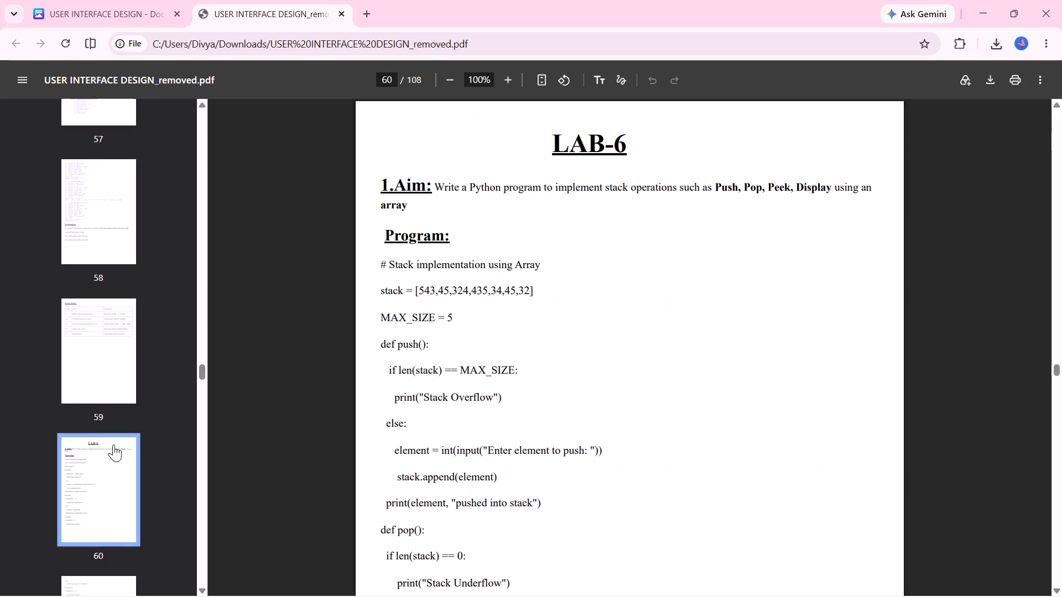
Examine the page thumbnails following LAB-6's first page and open page 86, where LAB-8 starts.
scroll(131, 446, "down", 5)
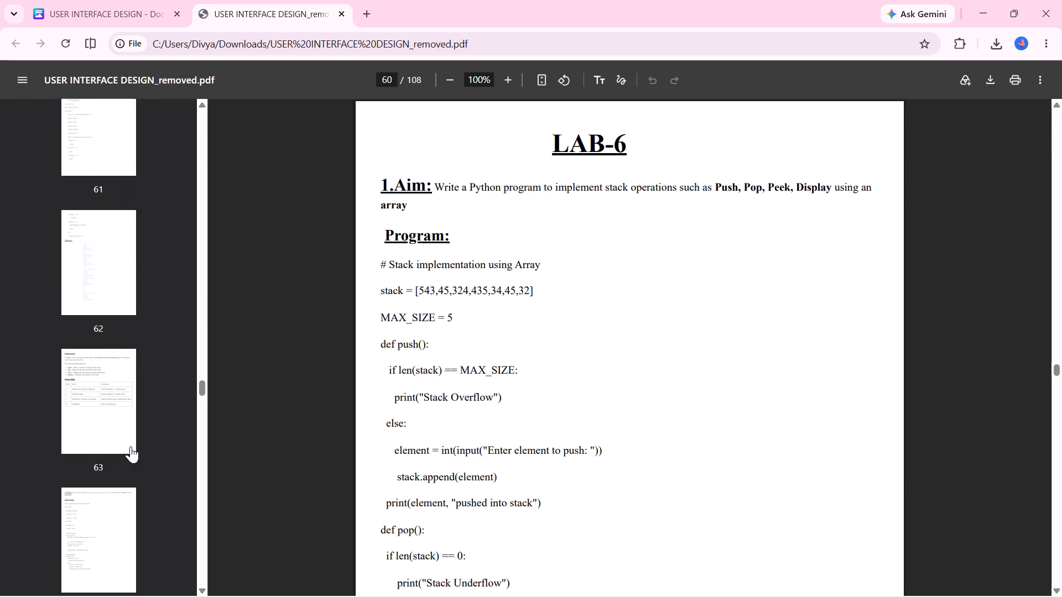
scroll(131, 446, "down", 6)
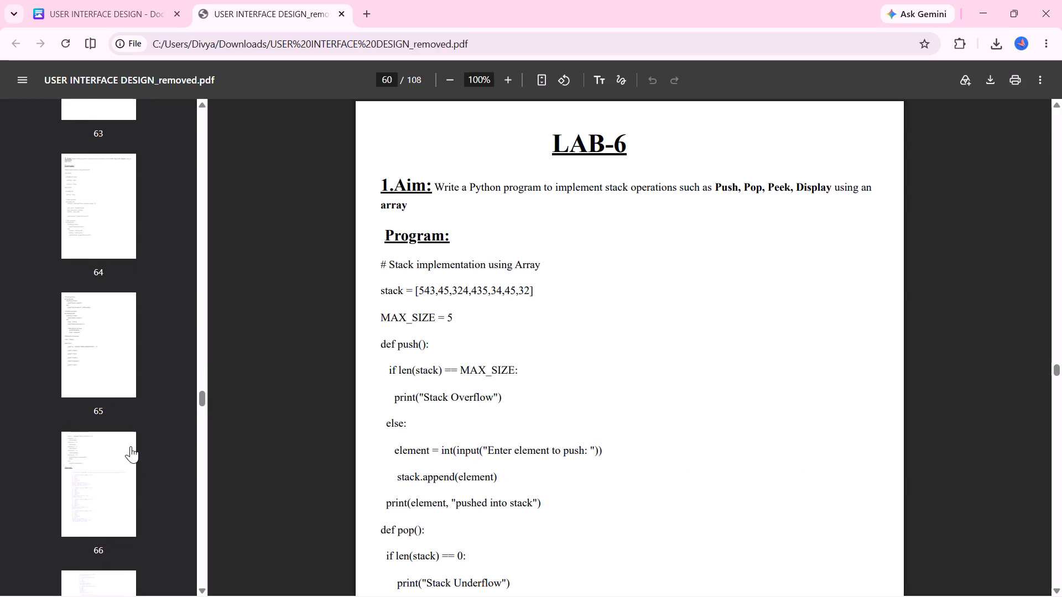
scroll(131, 446, "down", 5)
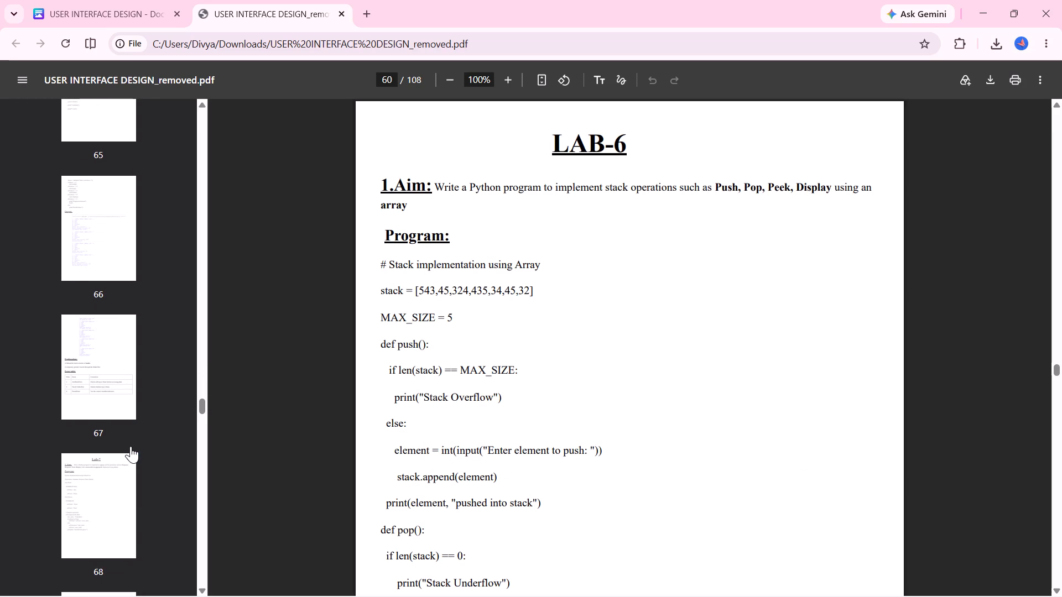
scroll(131, 446, "down", 4)
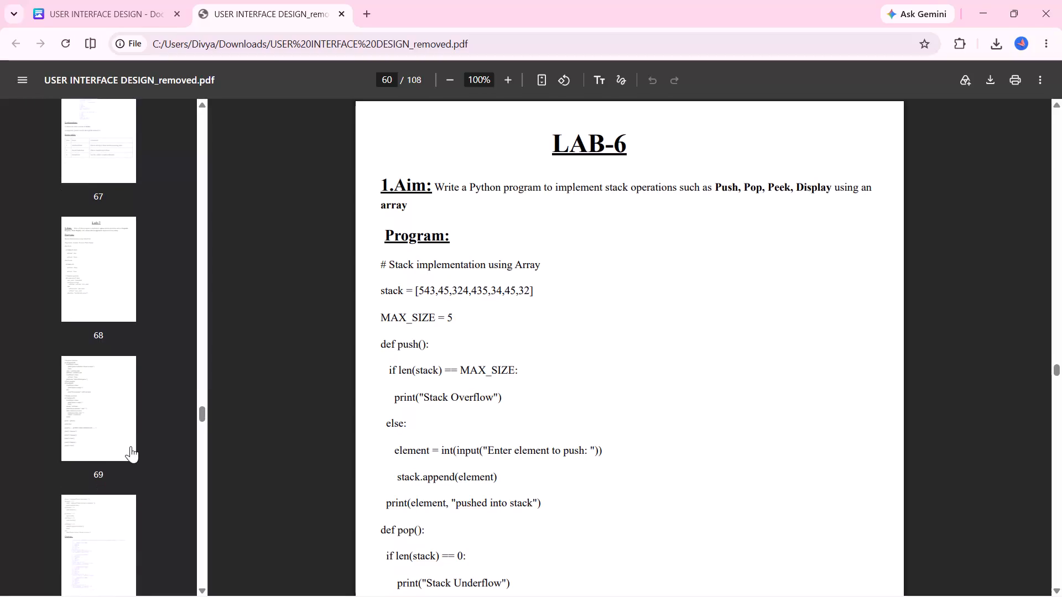
scroll(131, 446, "down", 7)
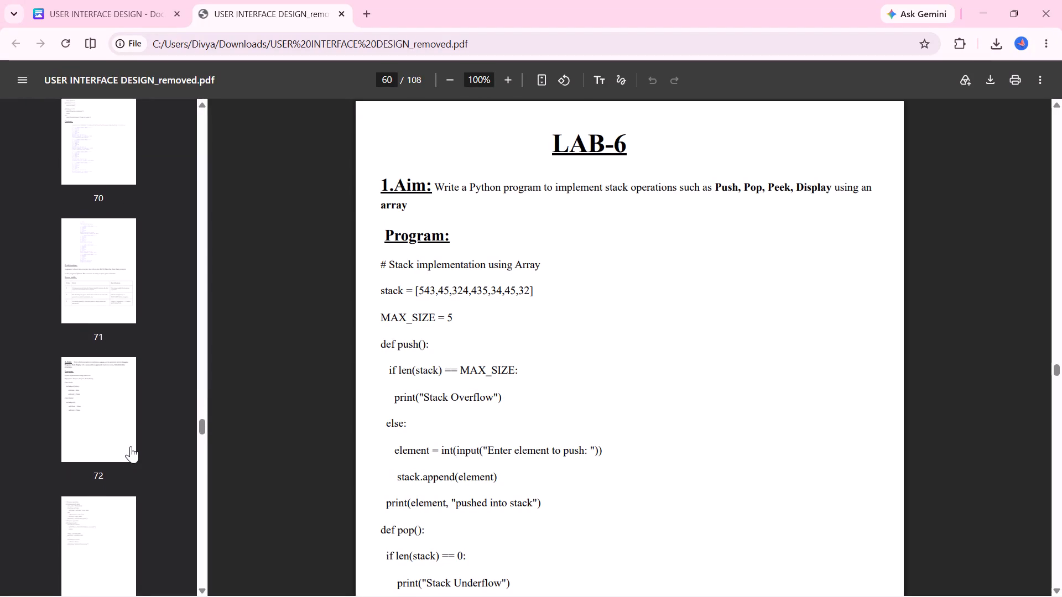
scroll(131, 446, "down", 2)
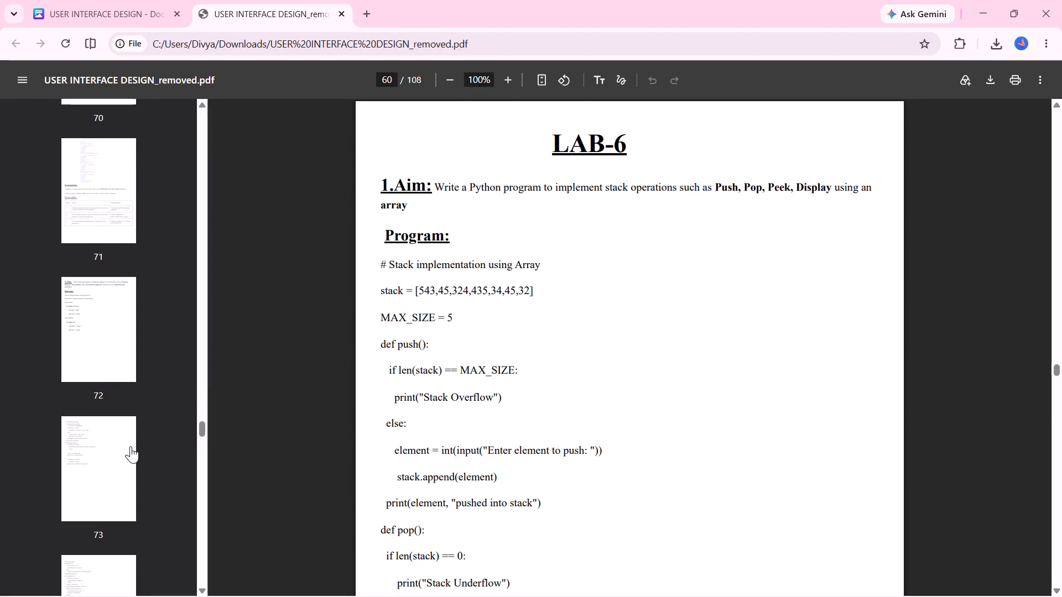
scroll(131, 446, "down", 5)
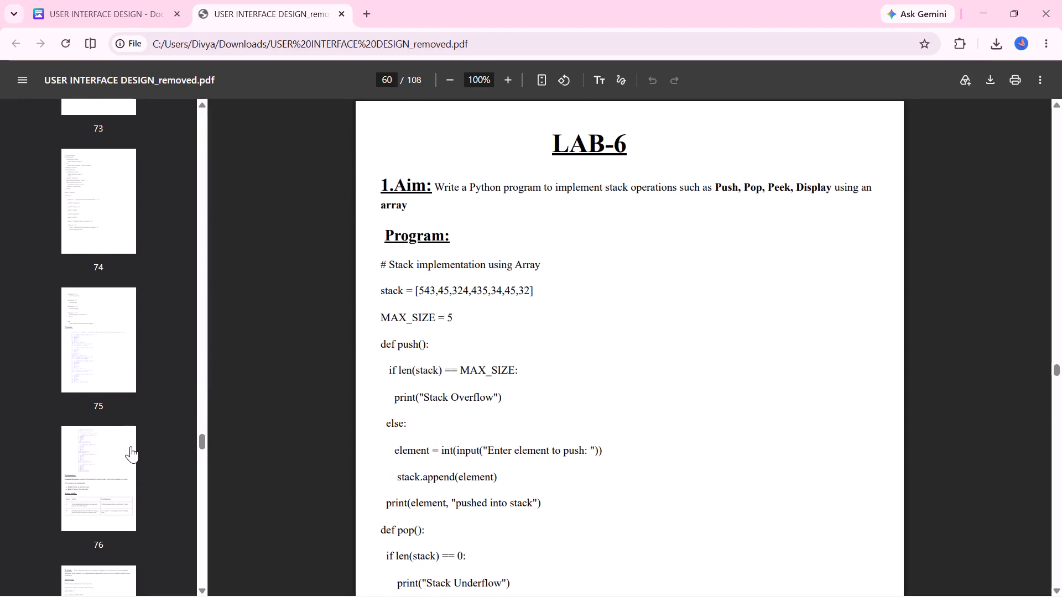
scroll(131, 446, "down", 2)
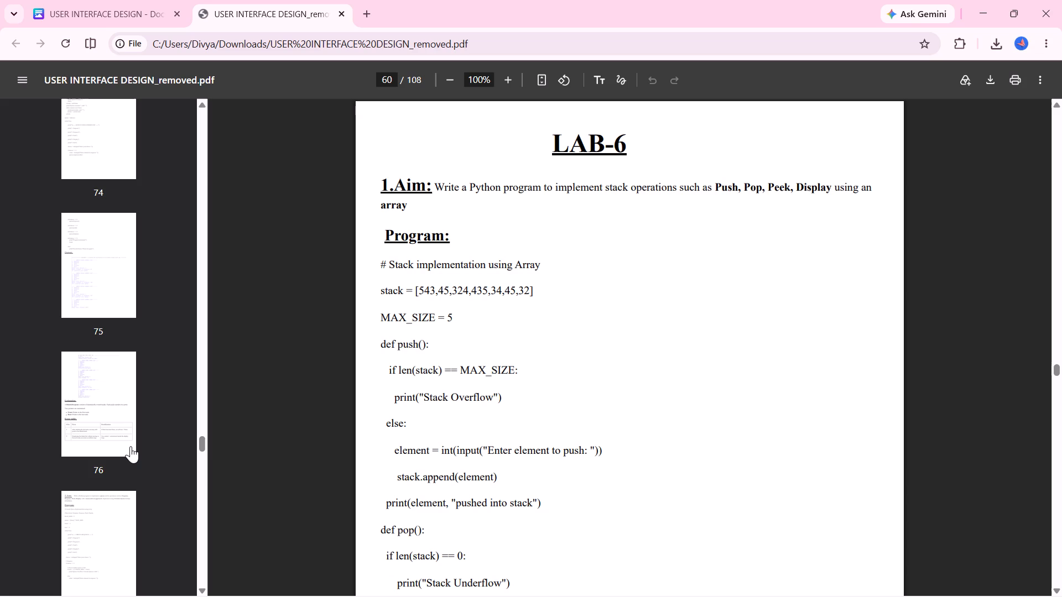
scroll(131, 446, "down", 3)
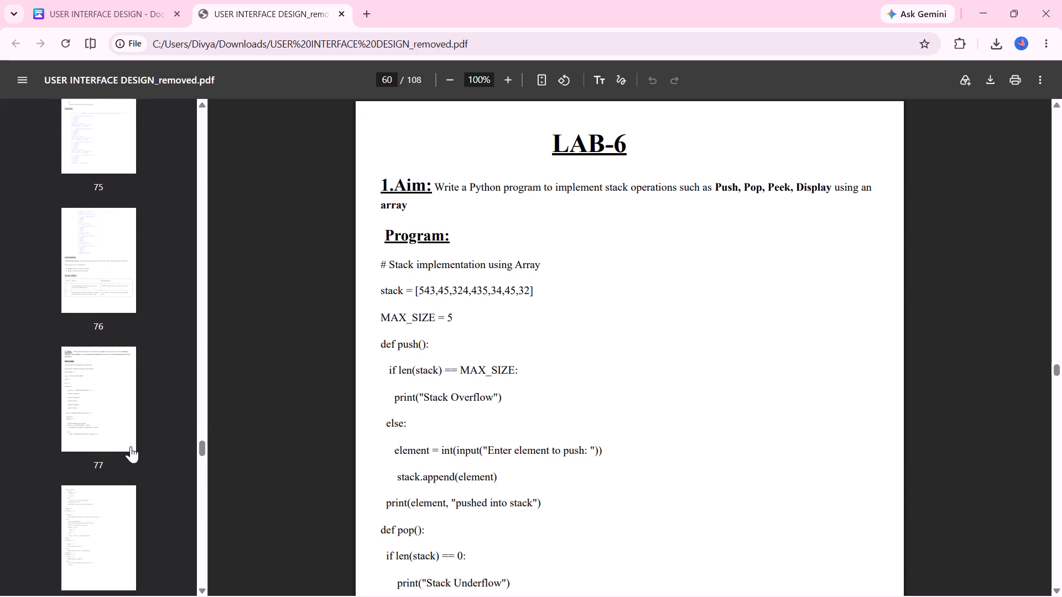
scroll(131, 446, "down", 5)
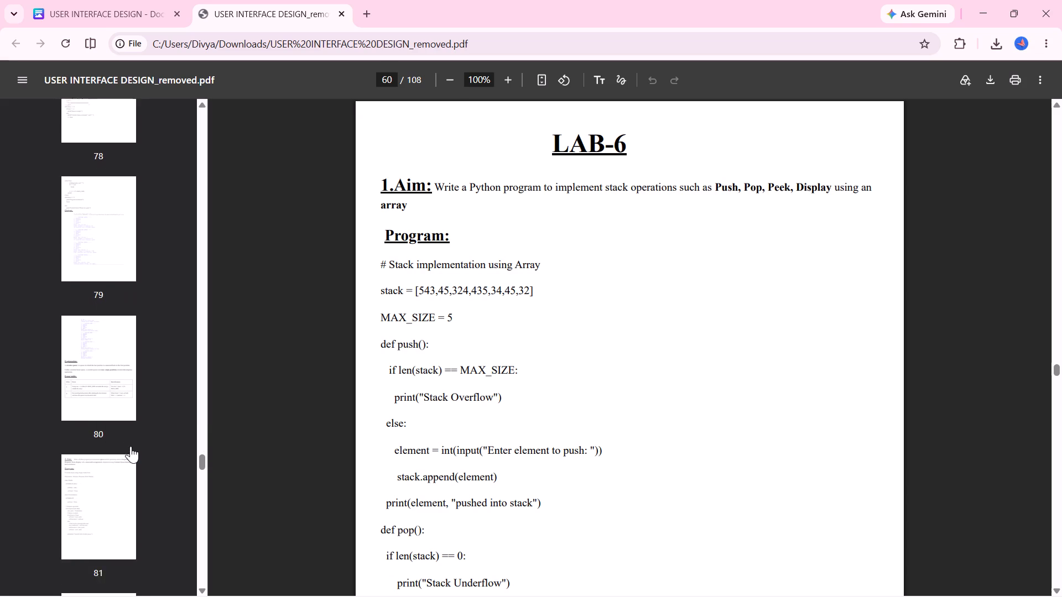
scroll(131, 446, "down", 7)
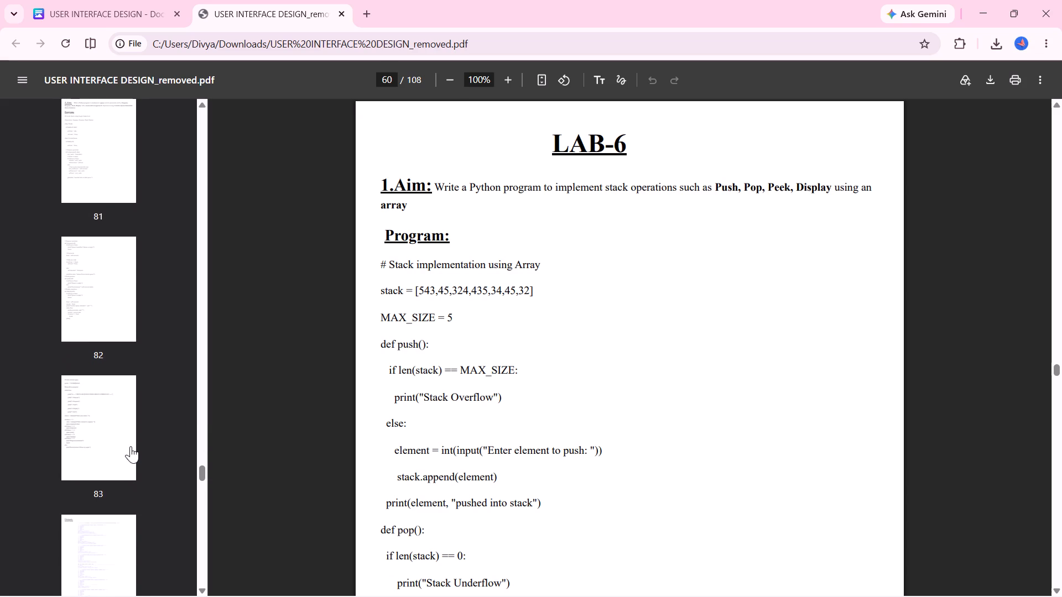
scroll(131, 446, "down", 6)
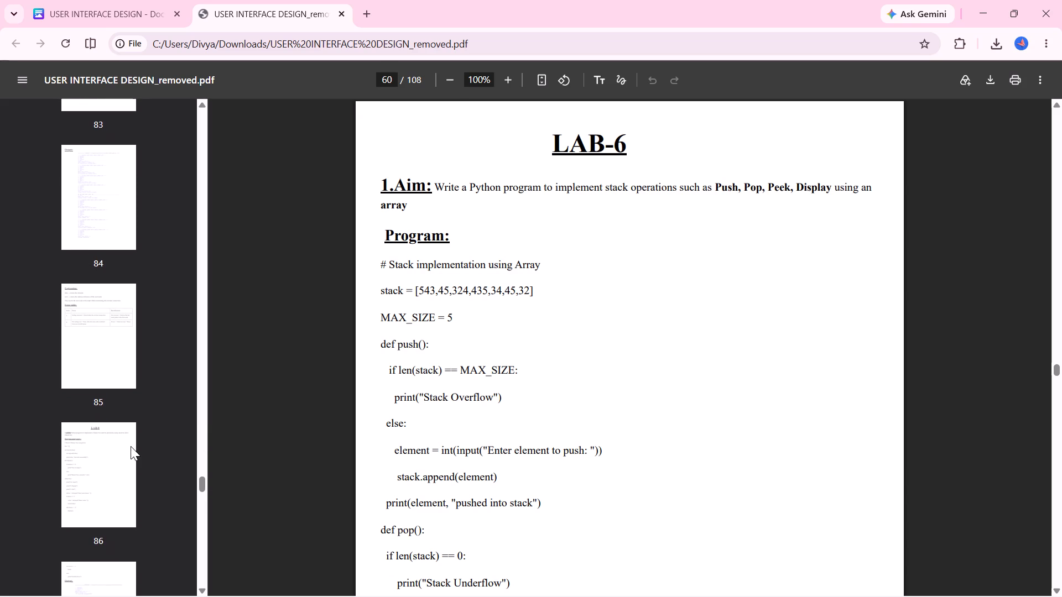
scroll(131, 446, "down", 1)
left_click(126, 451)
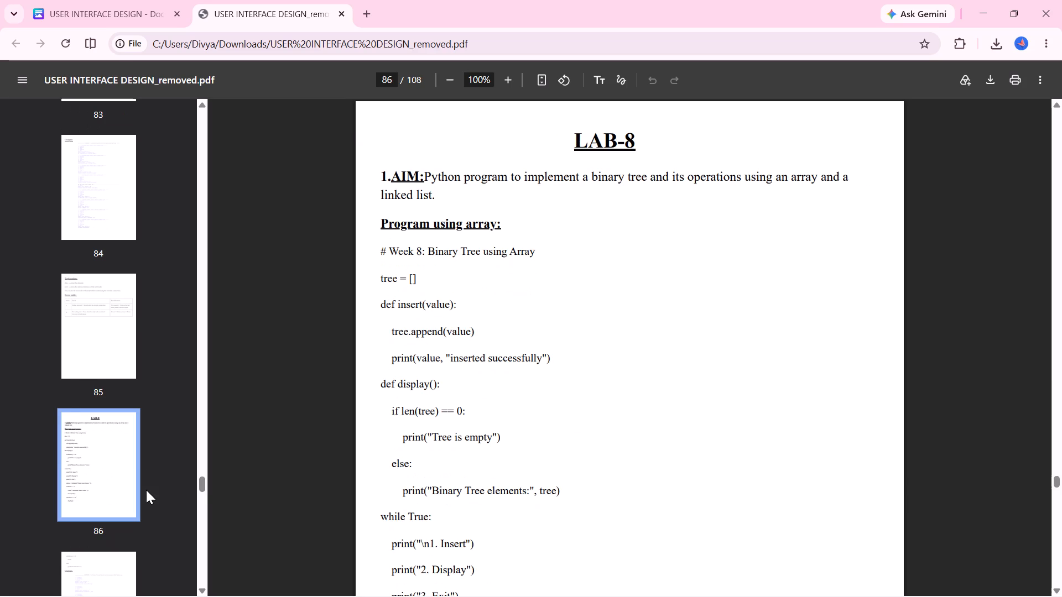
Look through the page thumbnails after LAB-8's first page, opening page 90 where LAB-9 starts and page 95 where LAB-10 starts.
scroll(146, 490, "down", 8)
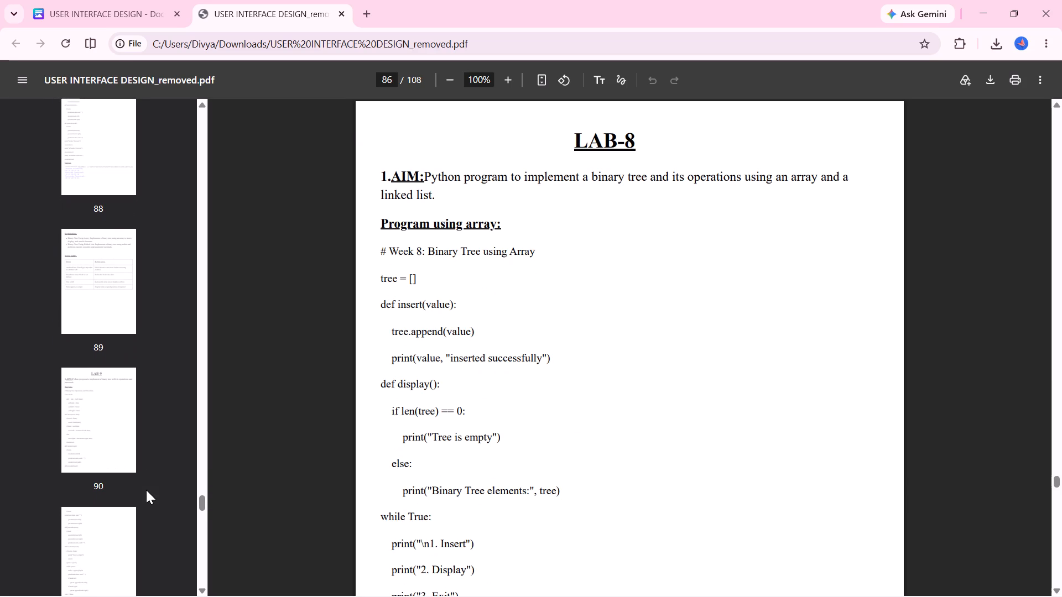
left_click(96, 426)
scroll(126, 471, "down", 3)
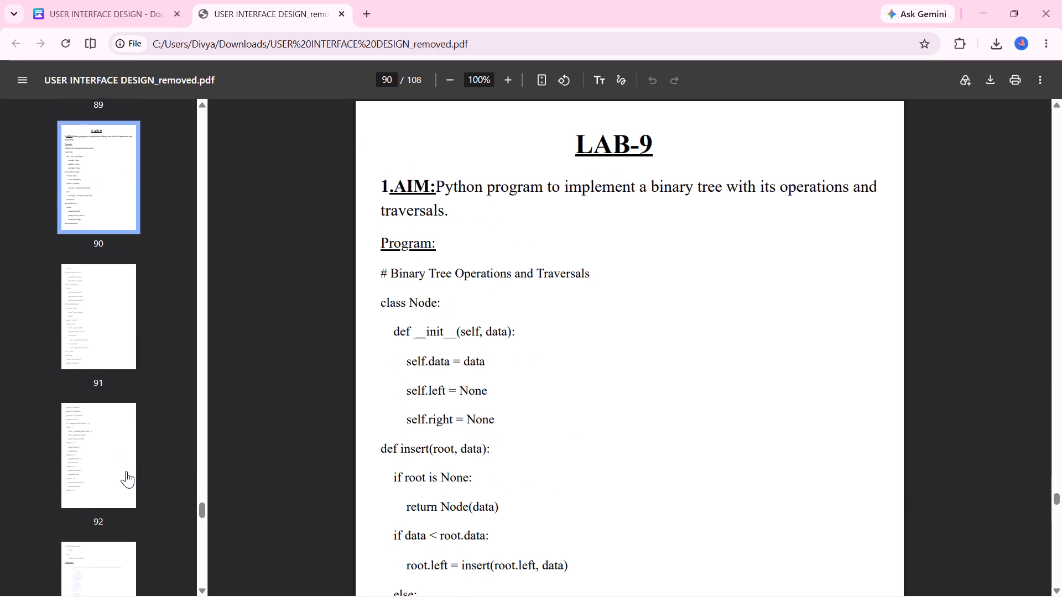
scroll(126, 471, "down", 6)
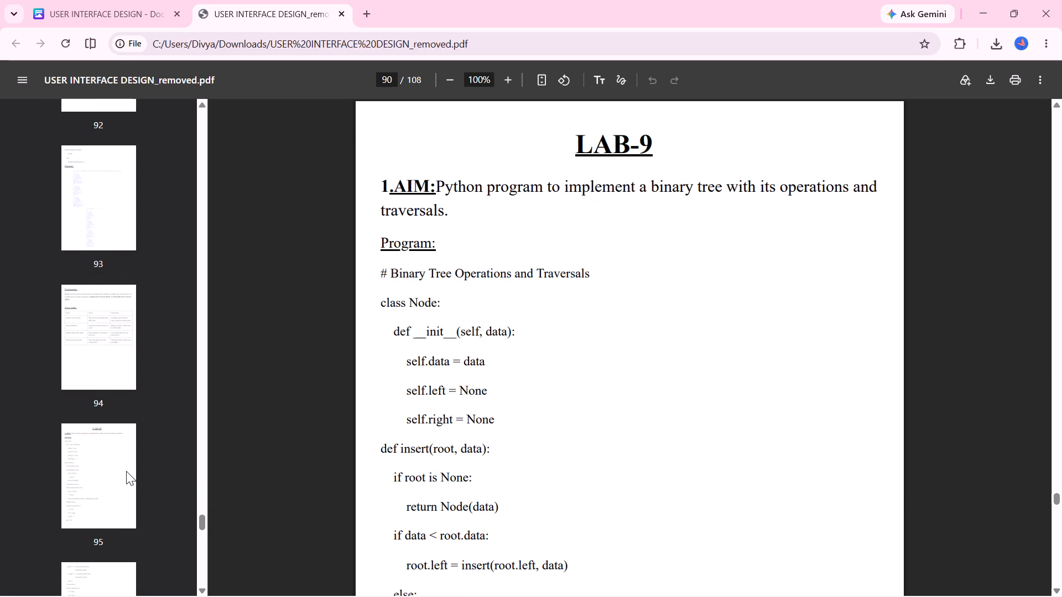
left_click(126, 471)
Examine the thumbnails following LAB-10's first page, open page 105 where LAB-11 starts, and check the remaining pages through 108.
scroll(126, 471, "down", 3)
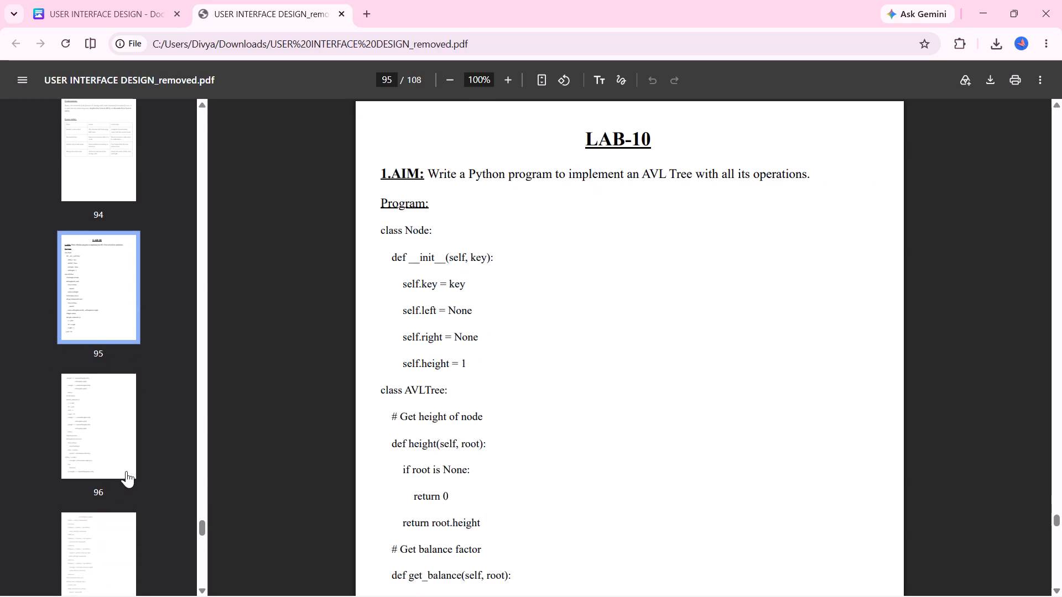
scroll(126, 471, "down", 6)
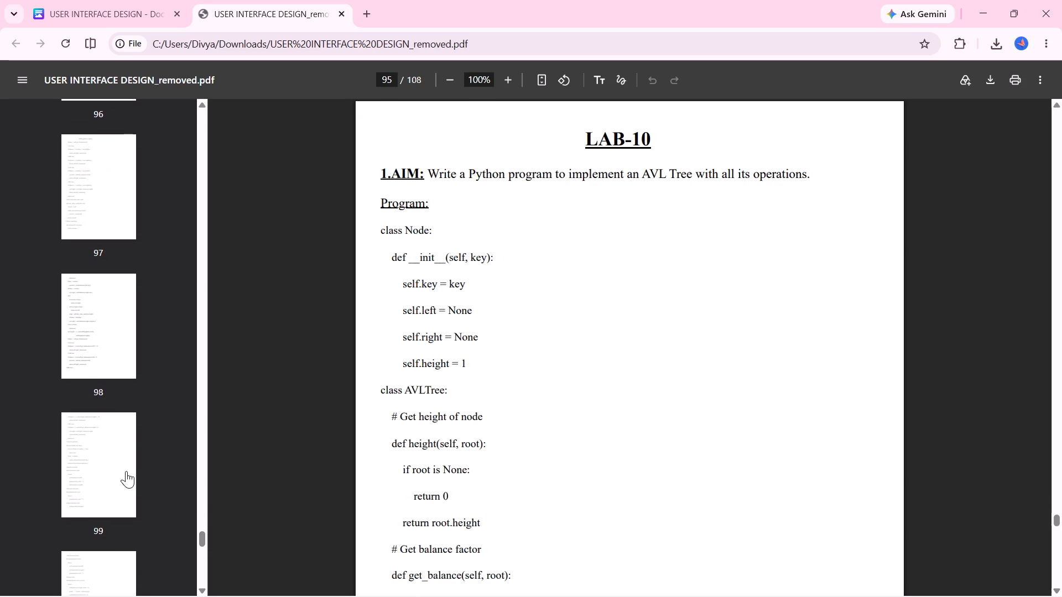
scroll(126, 471, "down", 5)
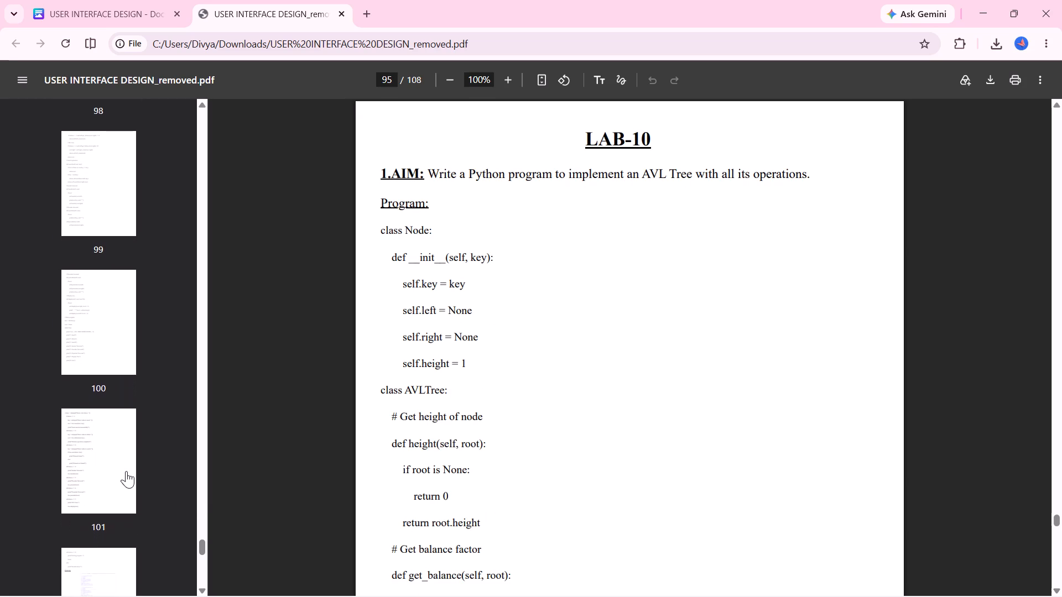
scroll(126, 471, "down", 3)
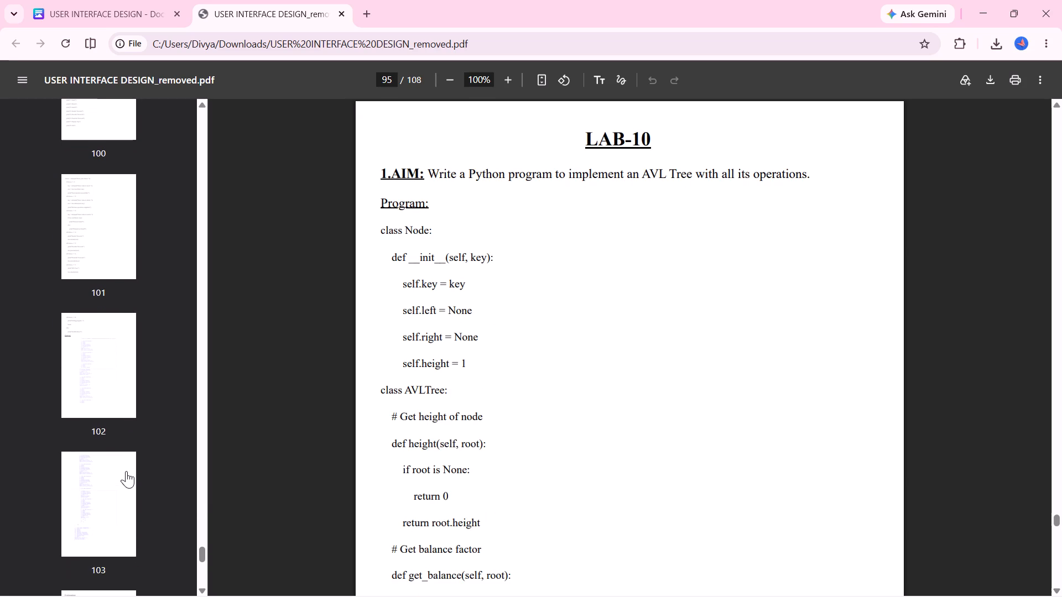
scroll(126, 471, "down", 3)
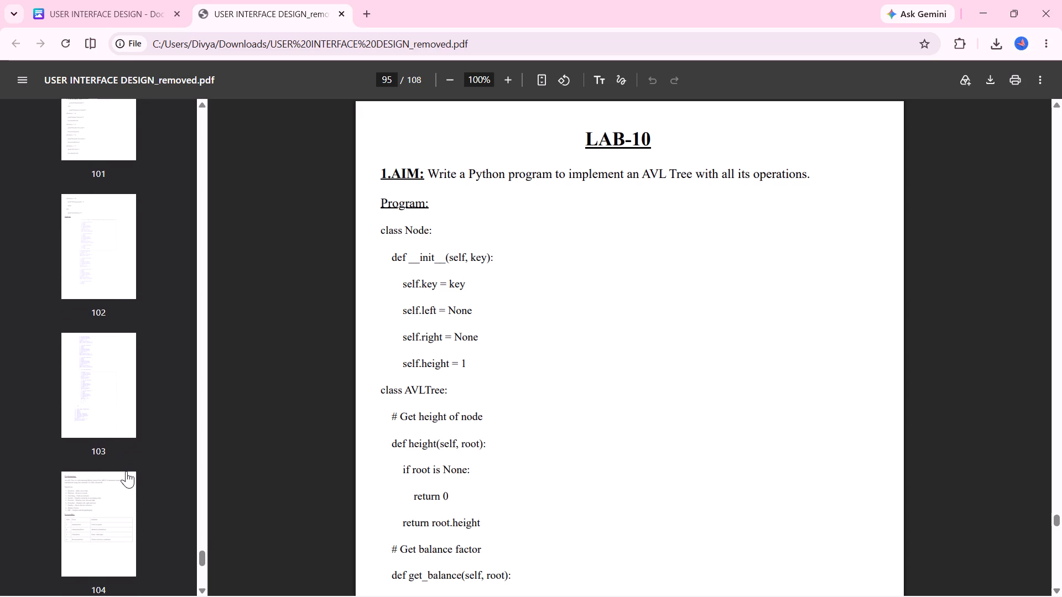
scroll(126, 471, "down", 3)
left_click(126, 471)
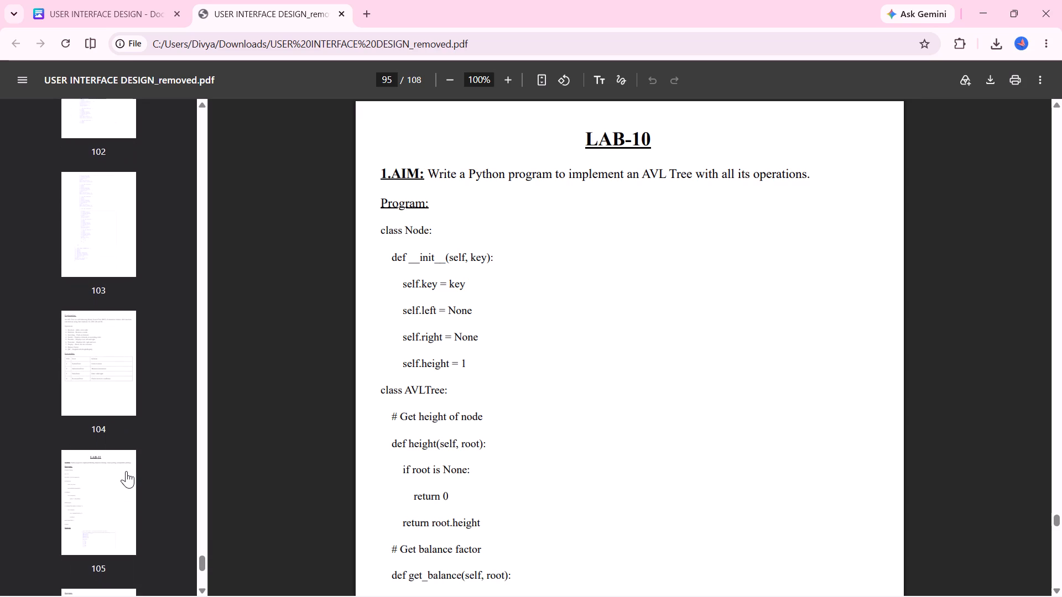
scroll(126, 471, "down", 8)
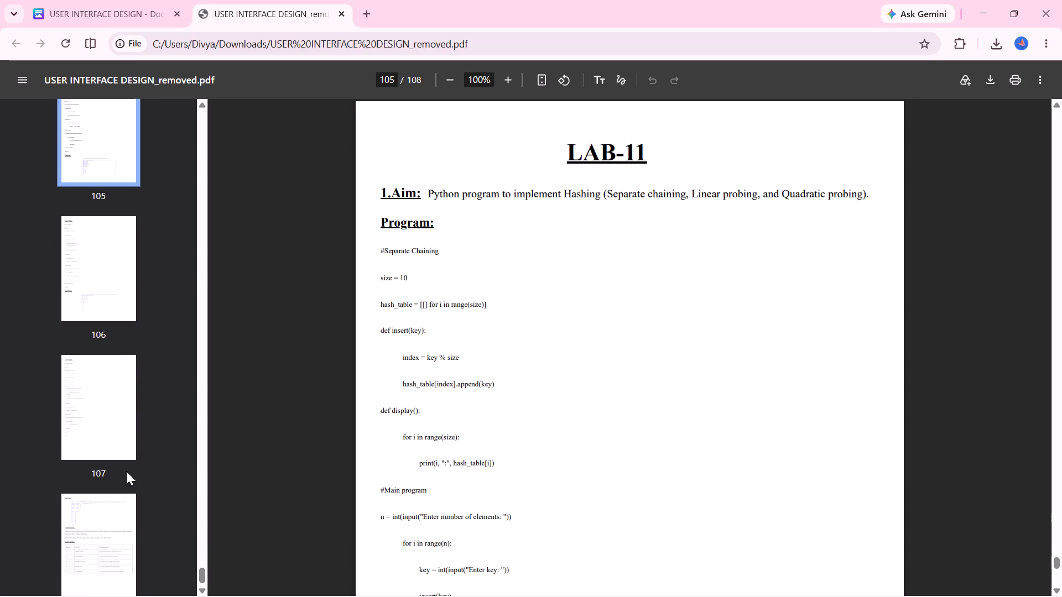
scroll(126, 471, "down", 5)
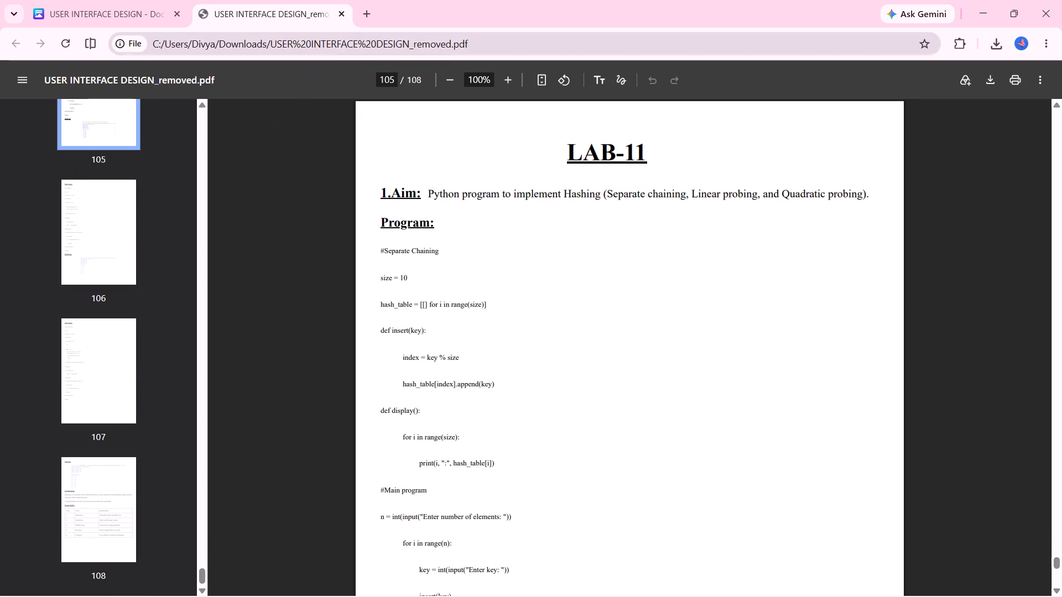
Close the USER INTERFACE DESIGN_removed PDF and the Canva design, returning to the ChatGPT window.
left_click(342, 13)
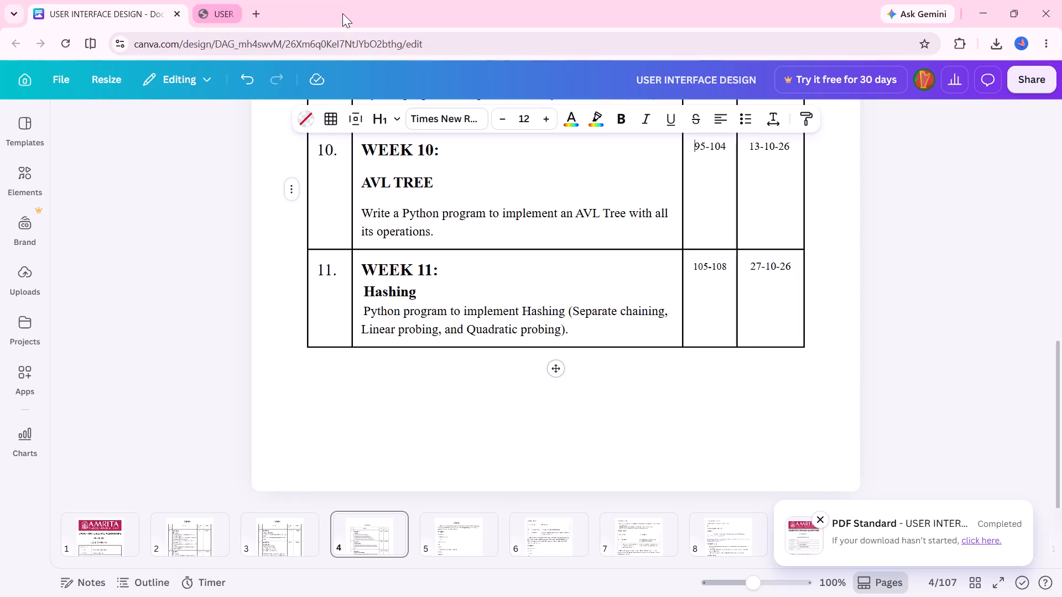
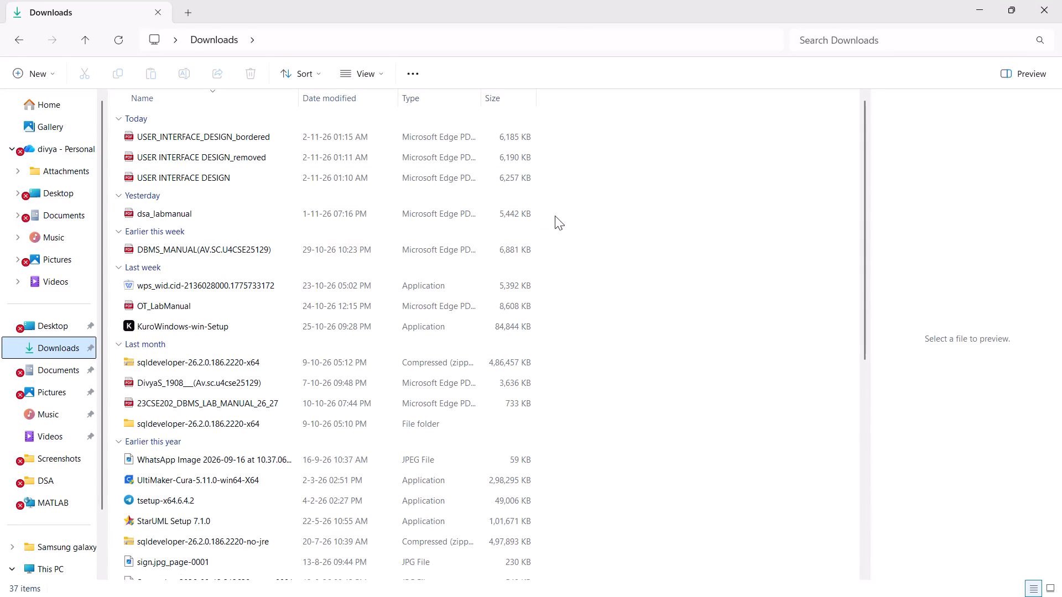
Delete the PDFs USER INTERFACE DESIGN_removed, USER INTERFACE DESIGN and dsa_labmanual from the Downloads folder.
left_click_drag(561, 203, 572, 182)
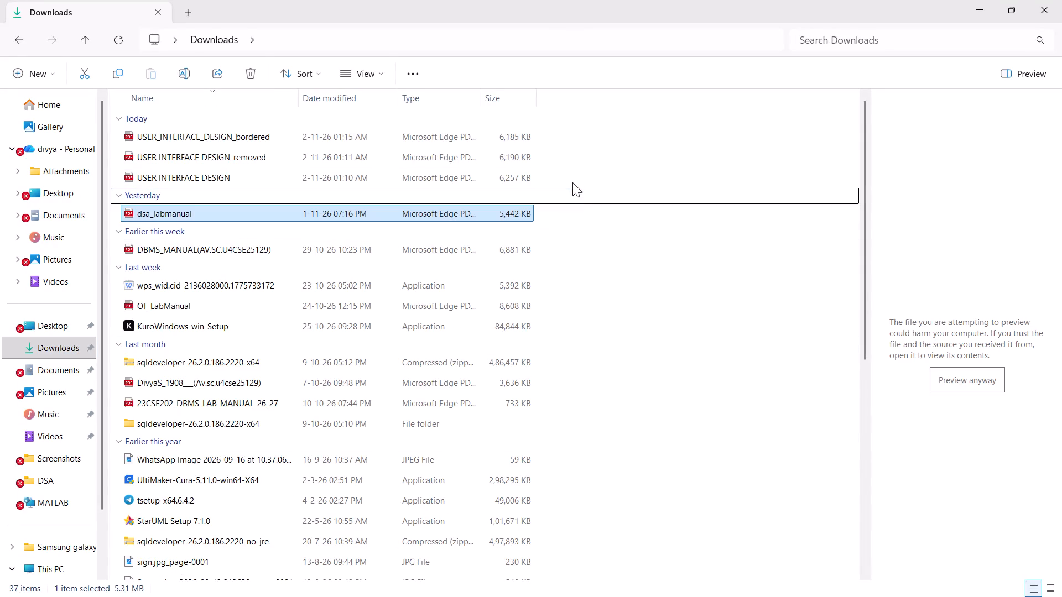
left_click(576, 176)
left_click_drag(576, 176, 544, 153)
left_click_drag(544, 153, 510, 213)
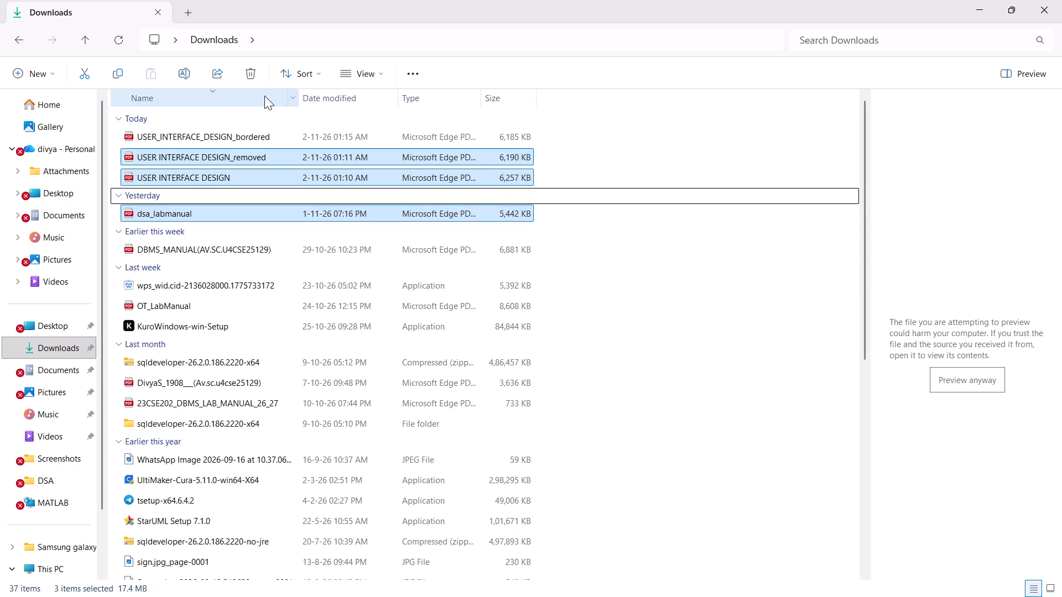
left_click(251, 76)
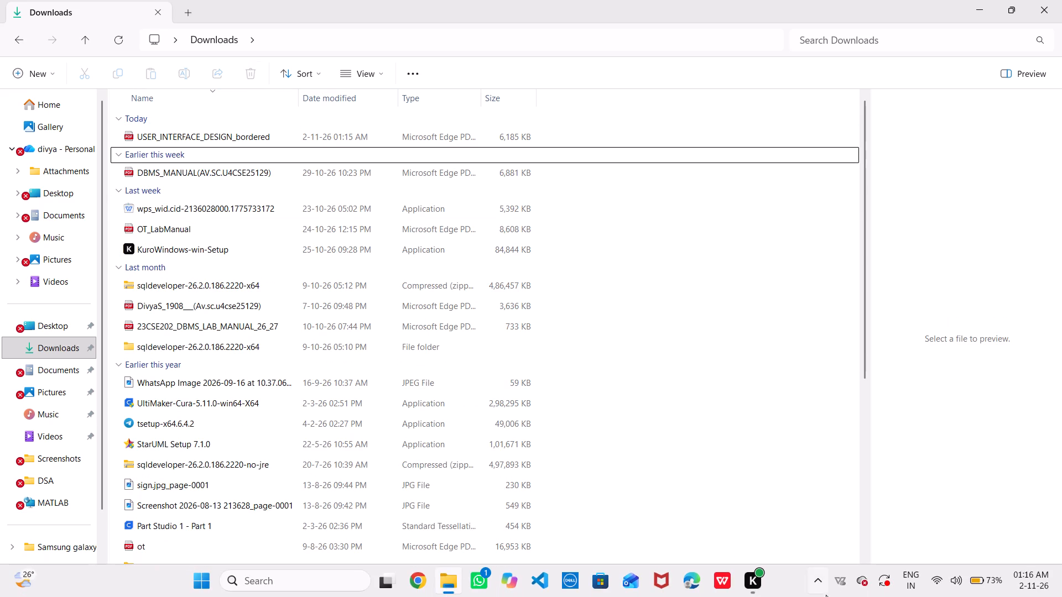
Rename the PDF USER_INTERFACE_DESIGN_bordered in Downloads as DSA_LABMANUAL.
left_click(246, 135)
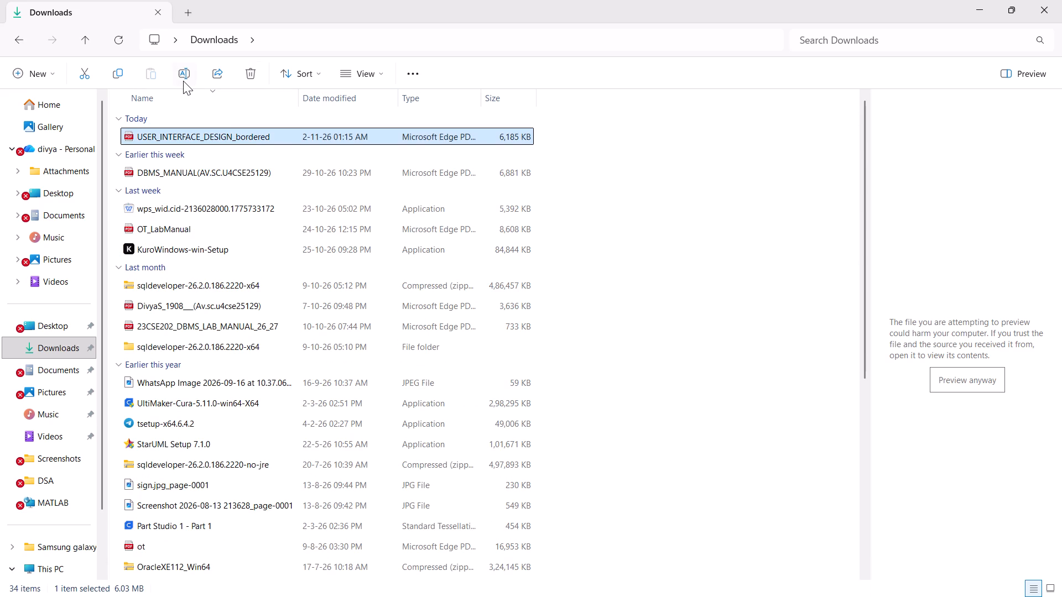
left_click(183, 80)
key("BackSpace")
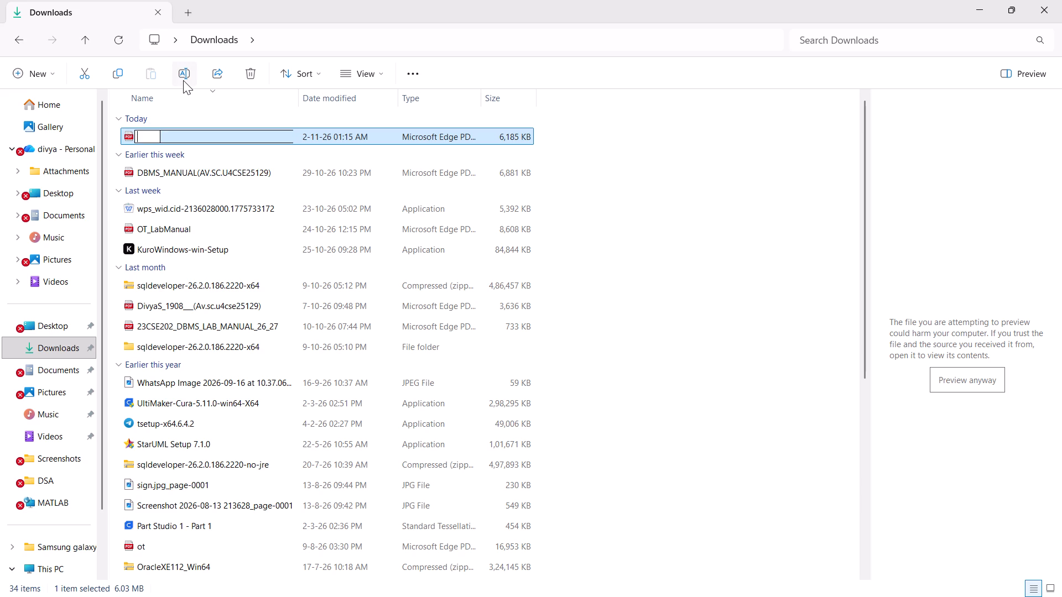
type("DSA")
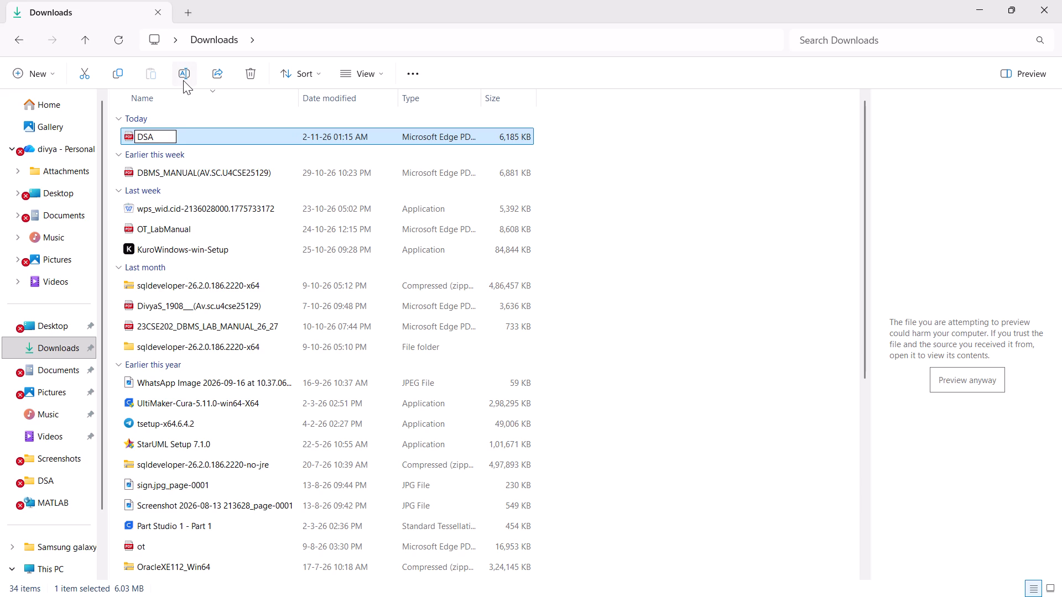
type("_LA")
type("BMANUAL")
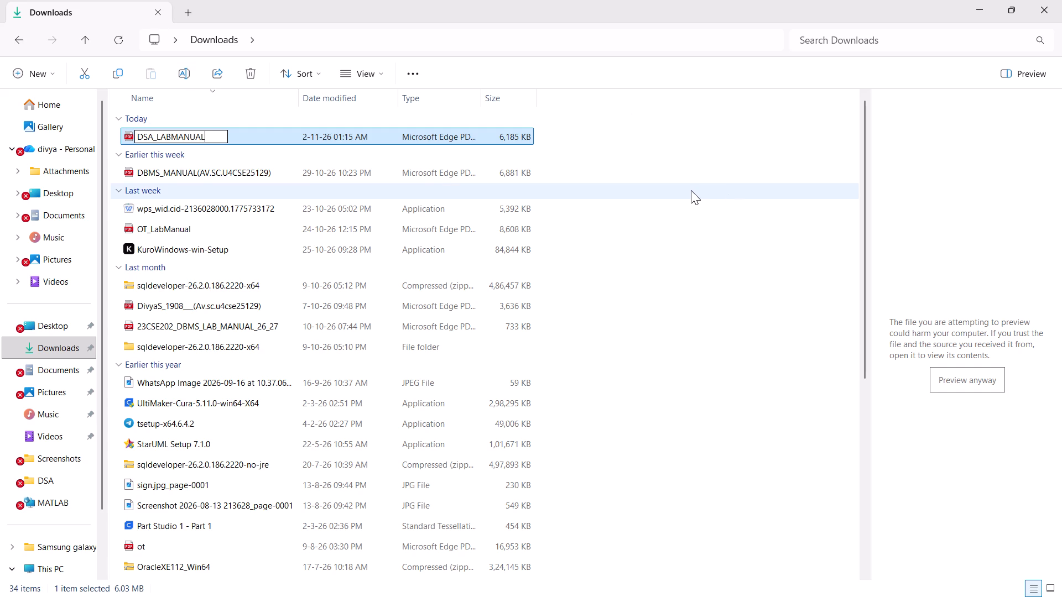
left_click(691, 190)
left_click(683, 30)
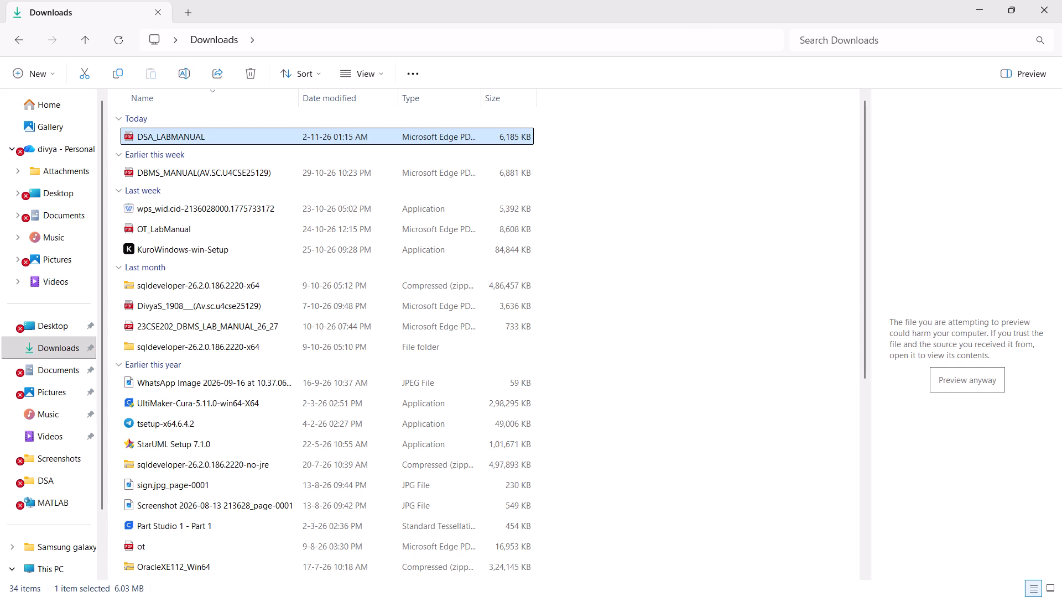
left_click(642, 2)
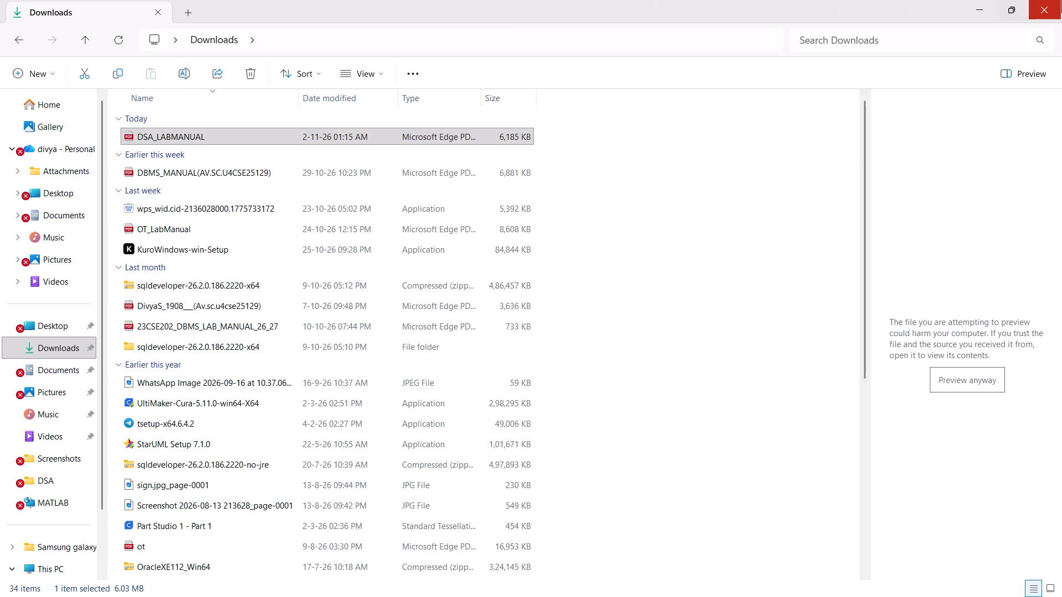